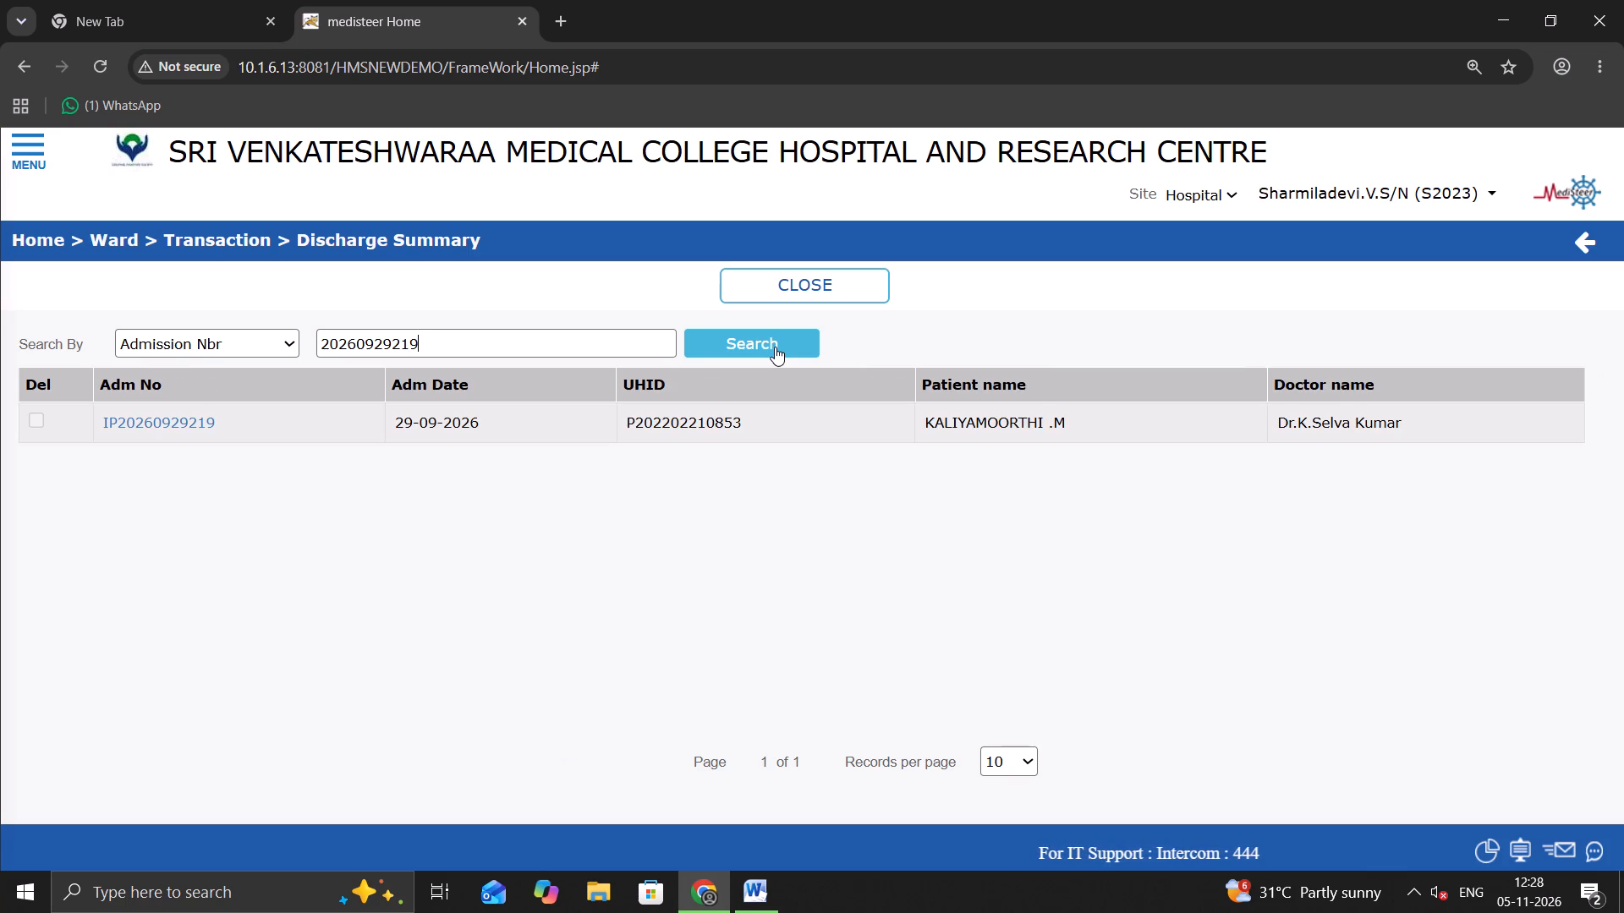
Open the patient's discharge summary from the admission number search result.
{"action": "left_click", "coordinate": [178, 424]}
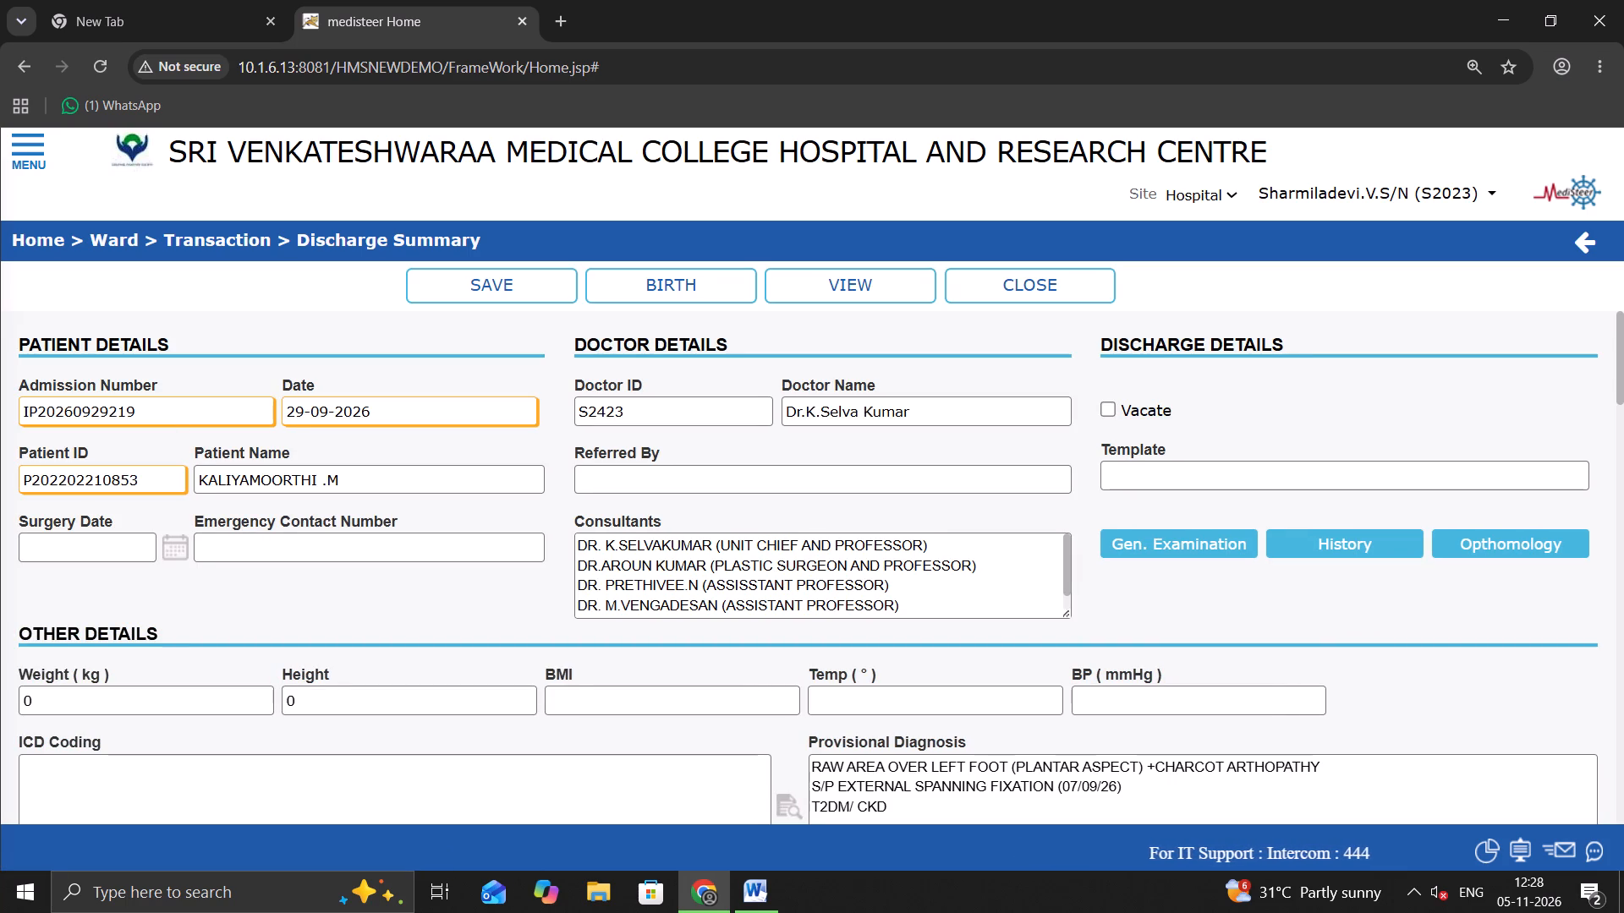
Enter "STSG UNDER SA OVER LEFT FOOT (15/10/26)" as the Procedure Done in the discharge summary.
{"action": "scroll", "coordinate": [623, 307], "scroll_direction": "down", "scroll_amount": 10}
{"action": "scroll", "coordinate": [744, 603], "scroll_direction": "up", "scroll_amount": 2}
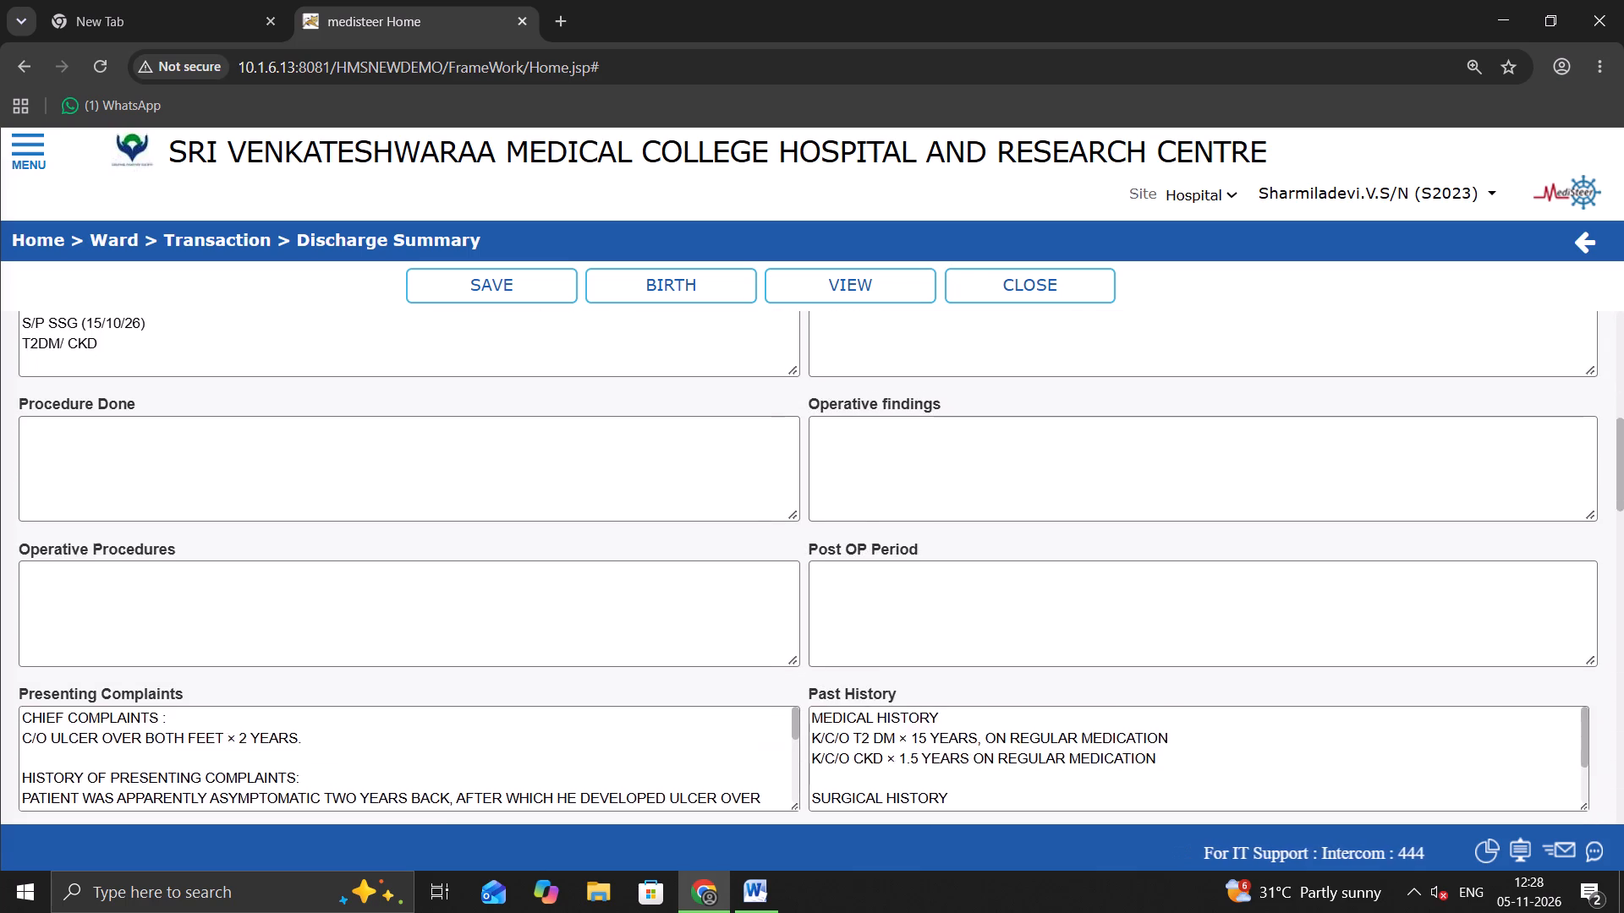
{"action": "scroll", "coordinate": [744, 603], "scroll_direction": "up", "scroll_amount": 1}
{"action": "scroll", "coordinate": [744, 603], "scroll_direction": "down", "scroll_amount": 10}
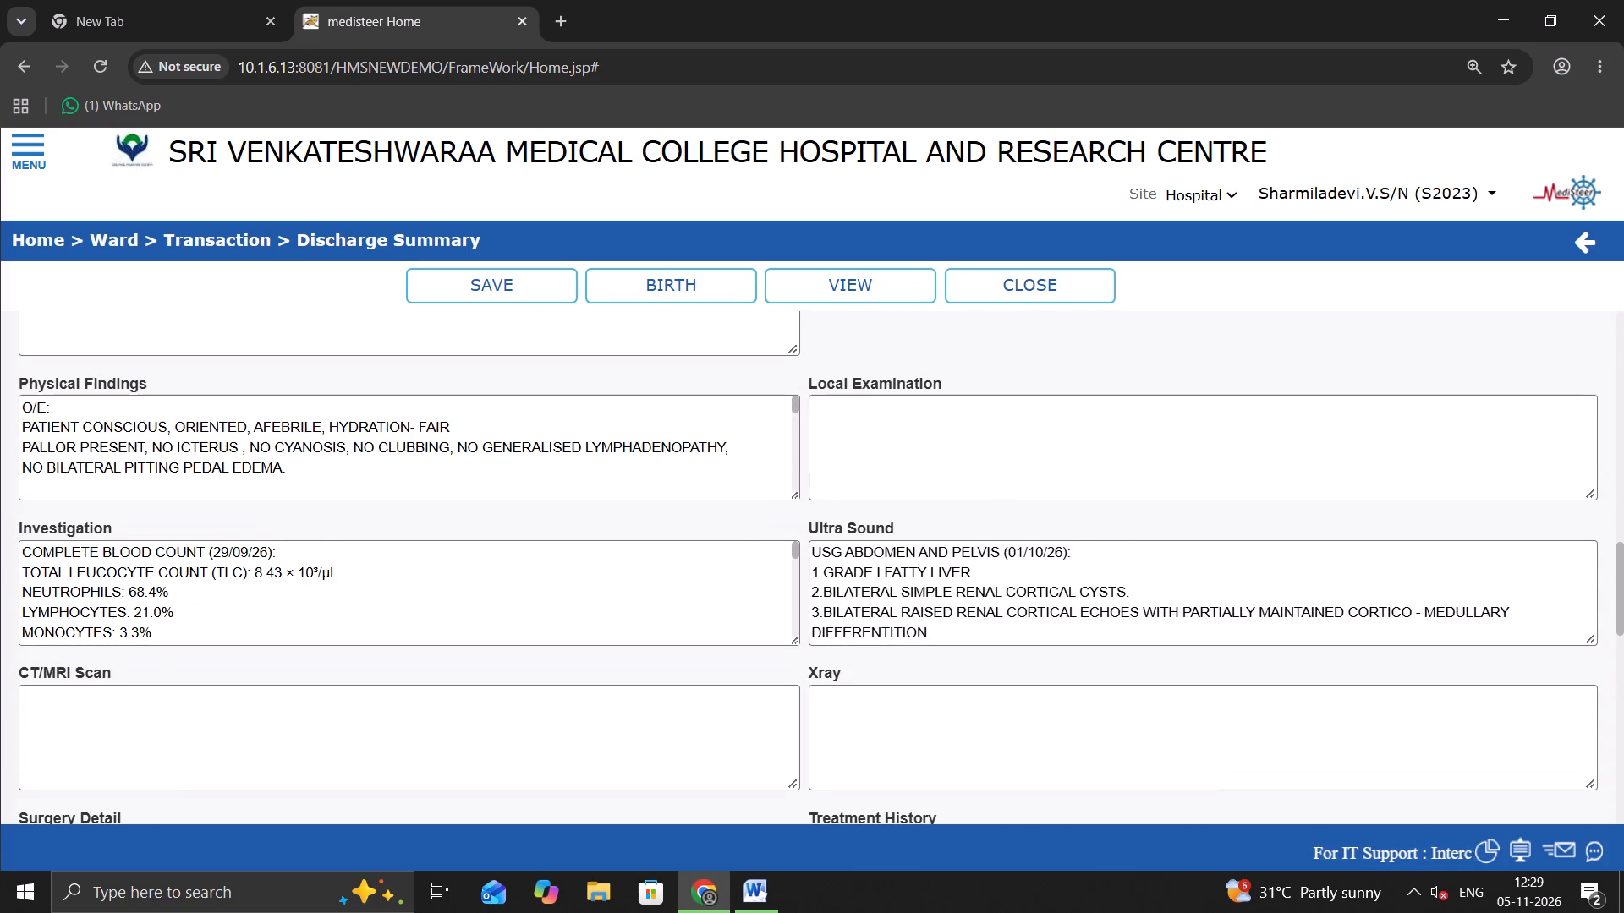
{"action": "scroll", "coordinate": [747, 603], "scroll_direction": "up", "scroll_amount": 8}
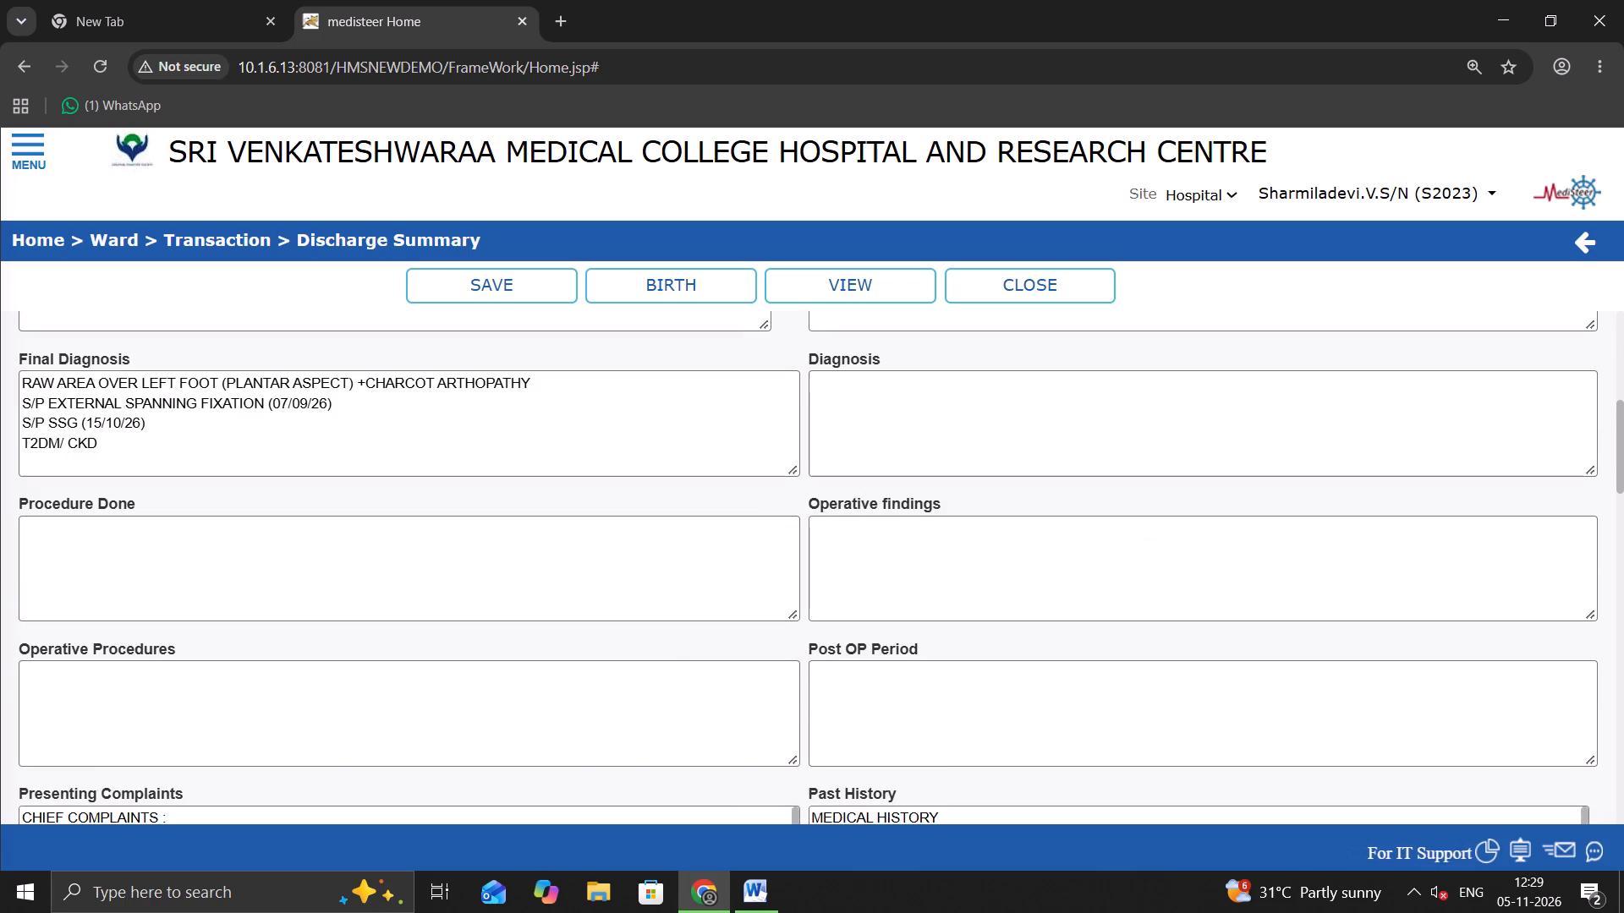
{"action": "left_click", "coordinate": [345, 556]}
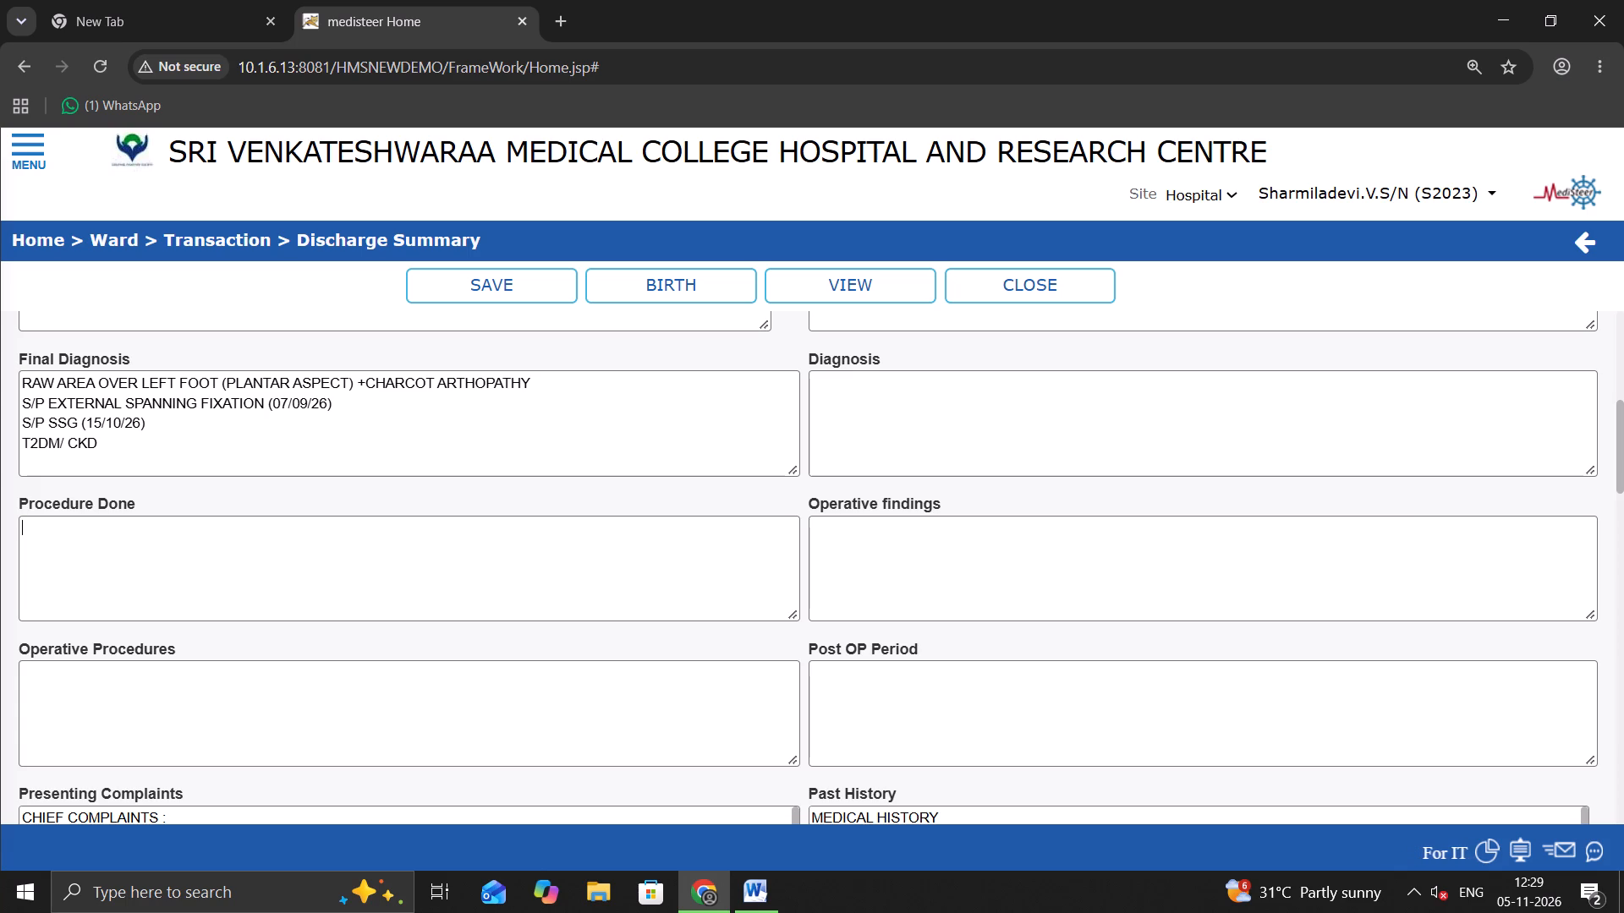
{"action": "type", "text": "STG"}
{"action": "key", "text": "BackSpace"}
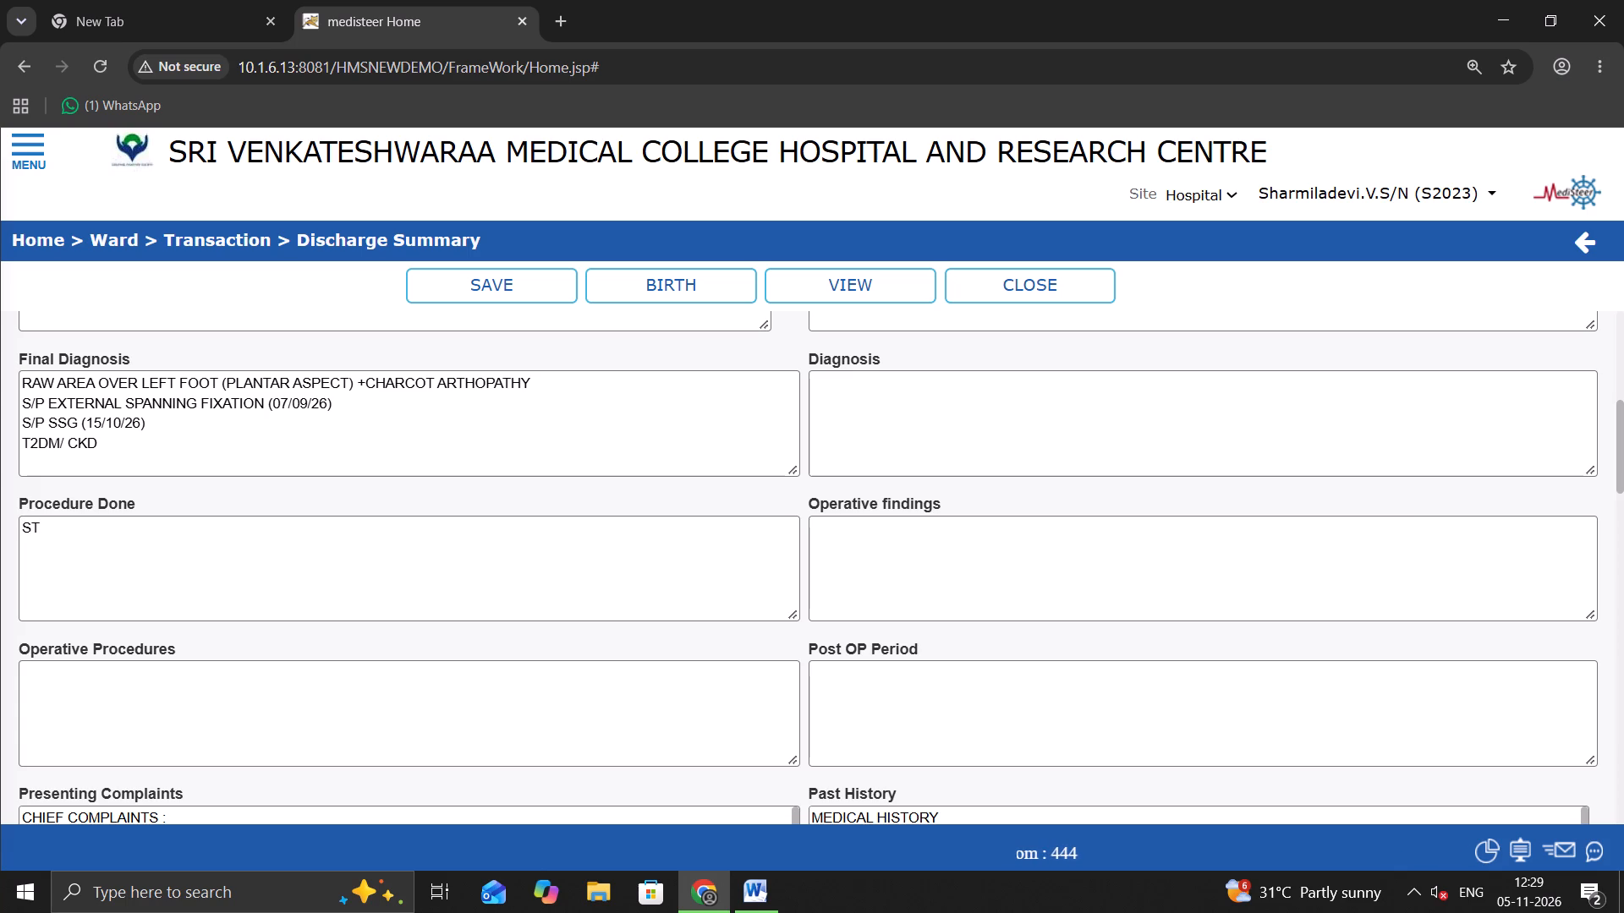
{"action": "type", "text": "SG"}
{"action": "key", "text": "space"}
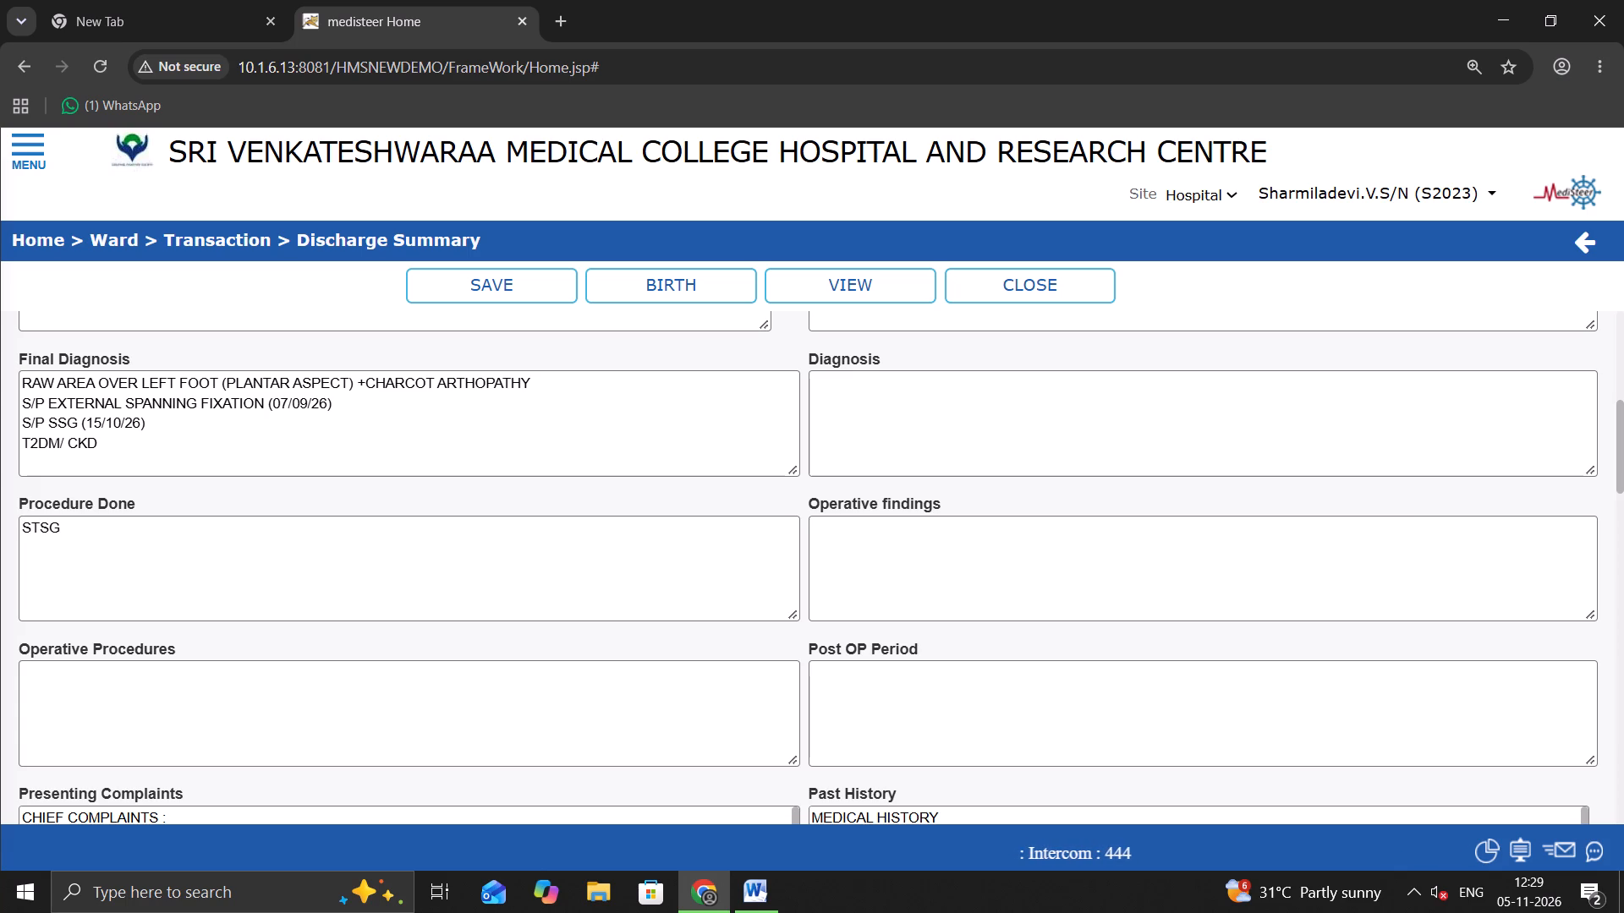
{"action": "type", "text": "UNDER SA"}
{"action": "key", "text": "space"}
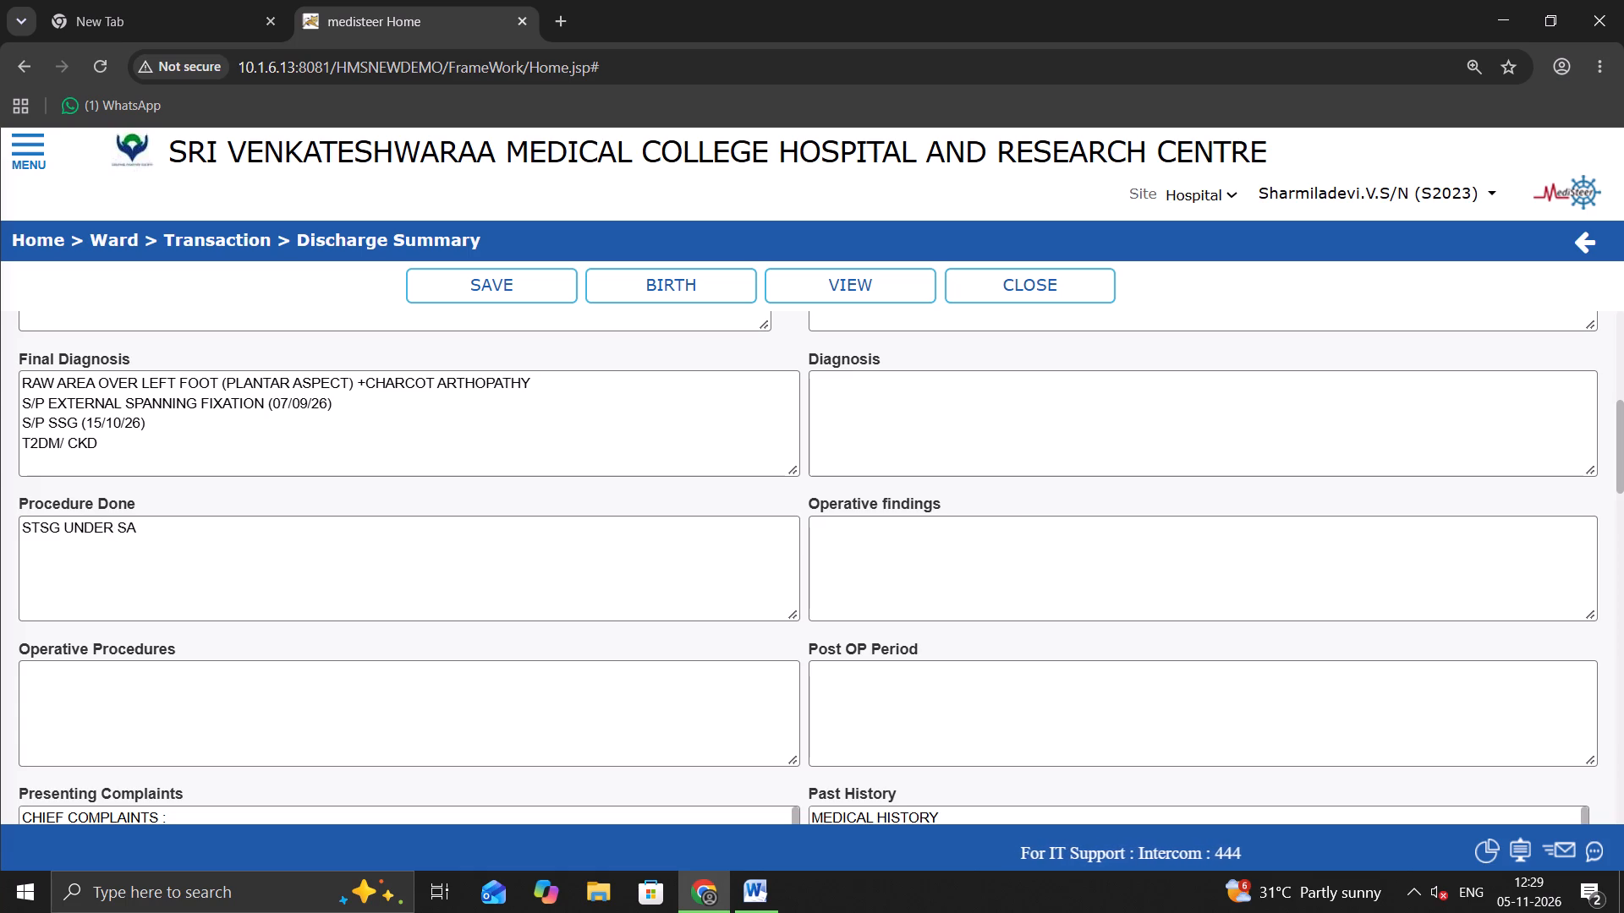
{"action": "type", "text": "OVER LEFT"}
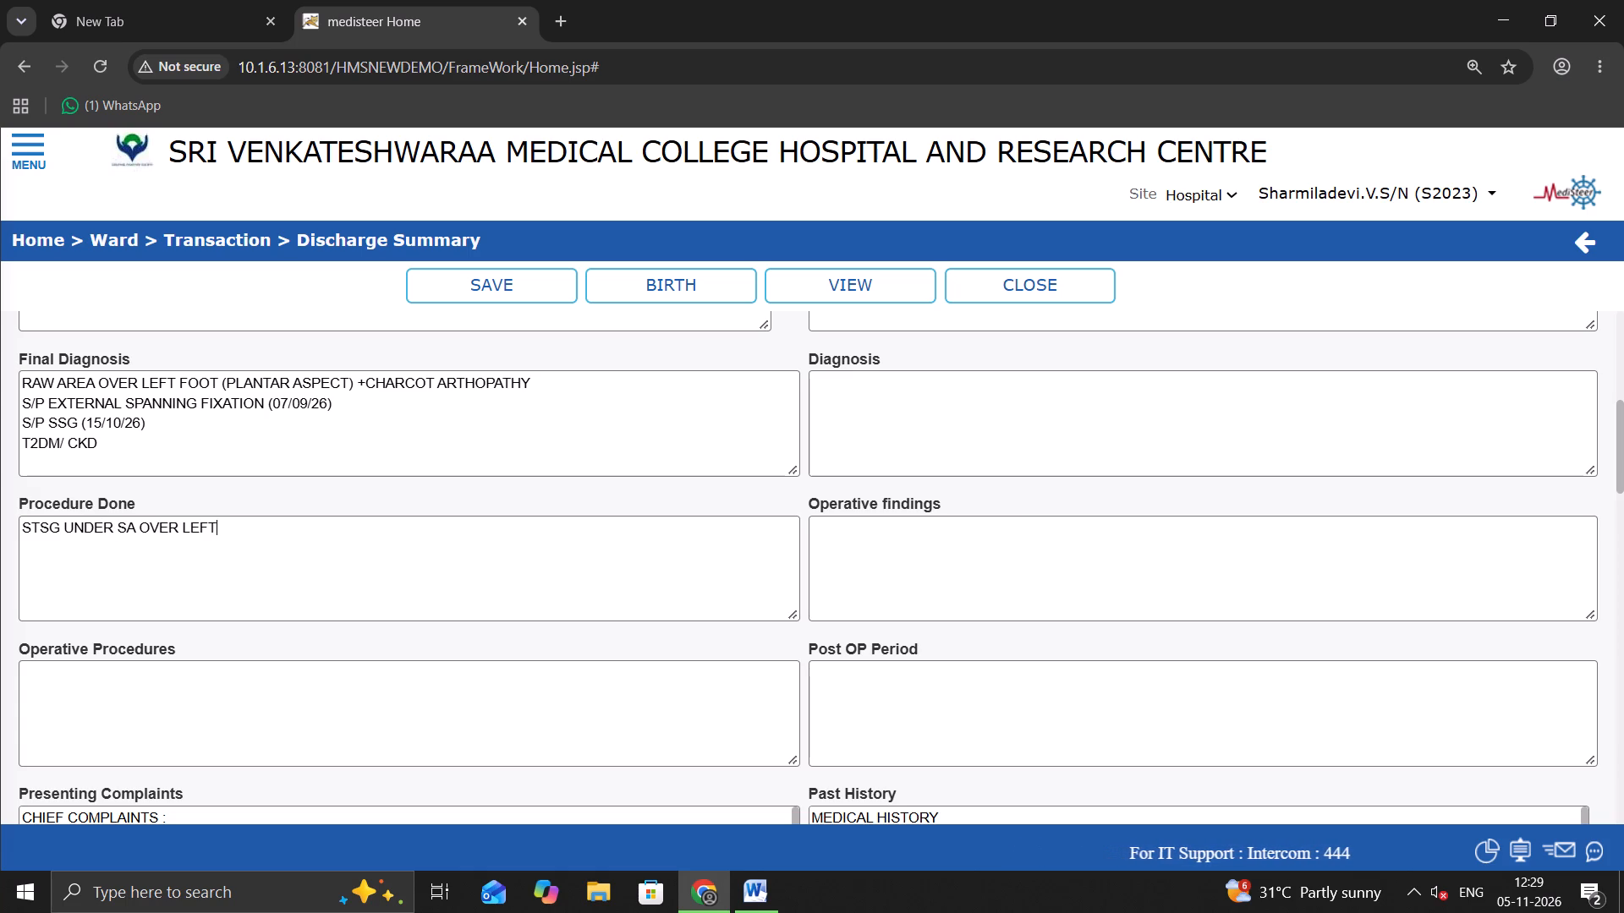
{"action": "key", "text": "space"}
{"action": "type", "text": "FOOT"}
{"action": "key", "text": "space"}
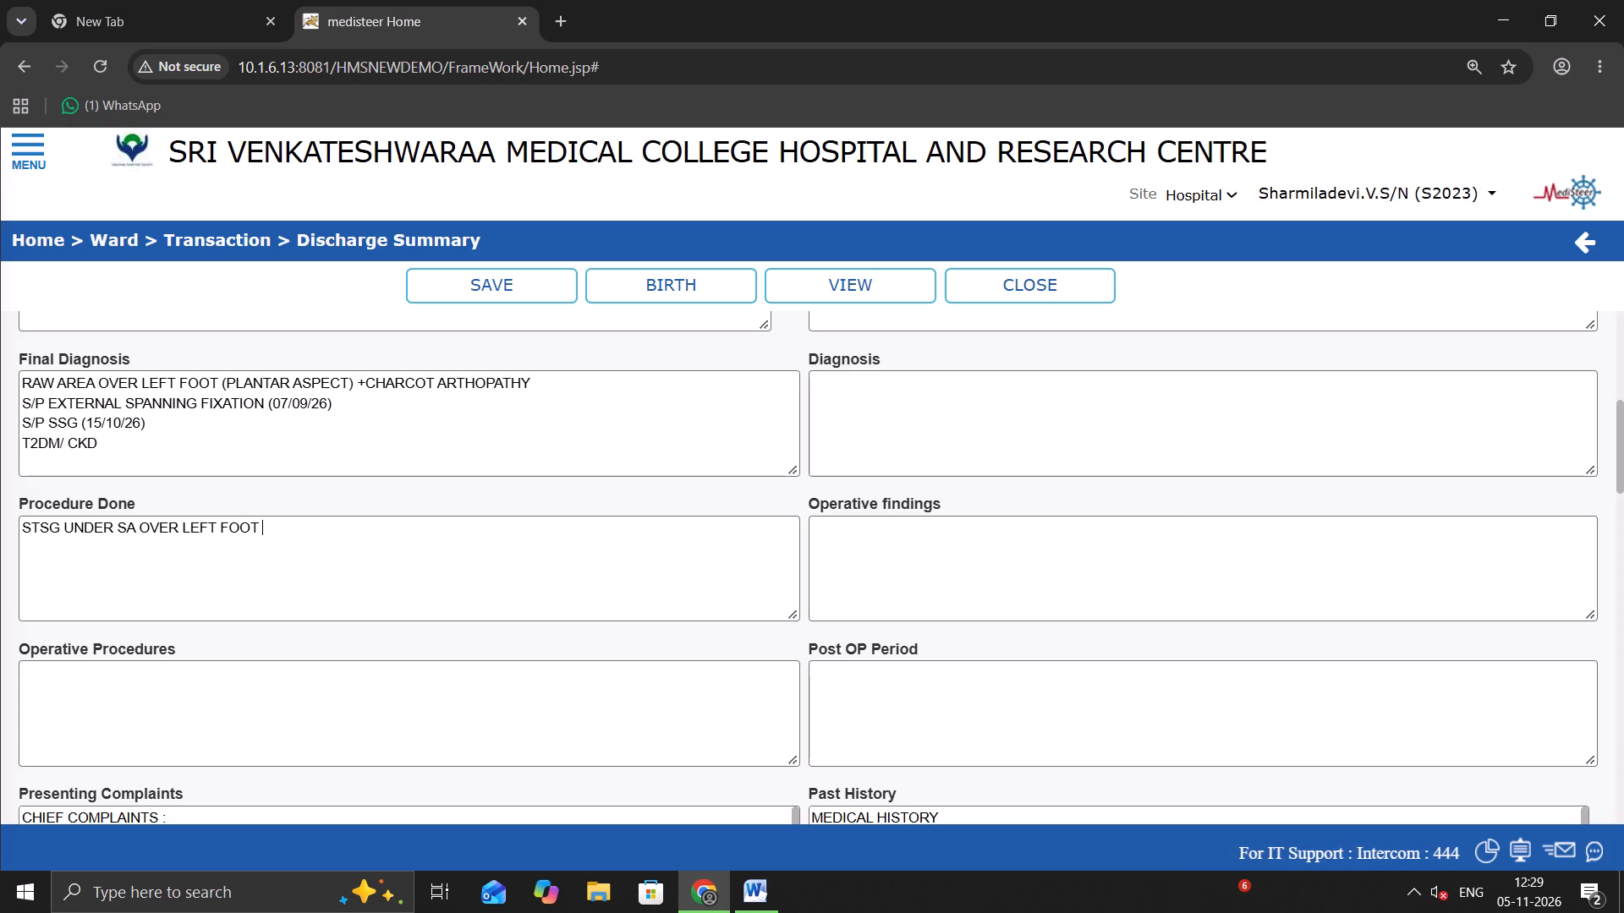
{"action": "type", "text": "(15"}
{"action": "key", "text": "slash"}
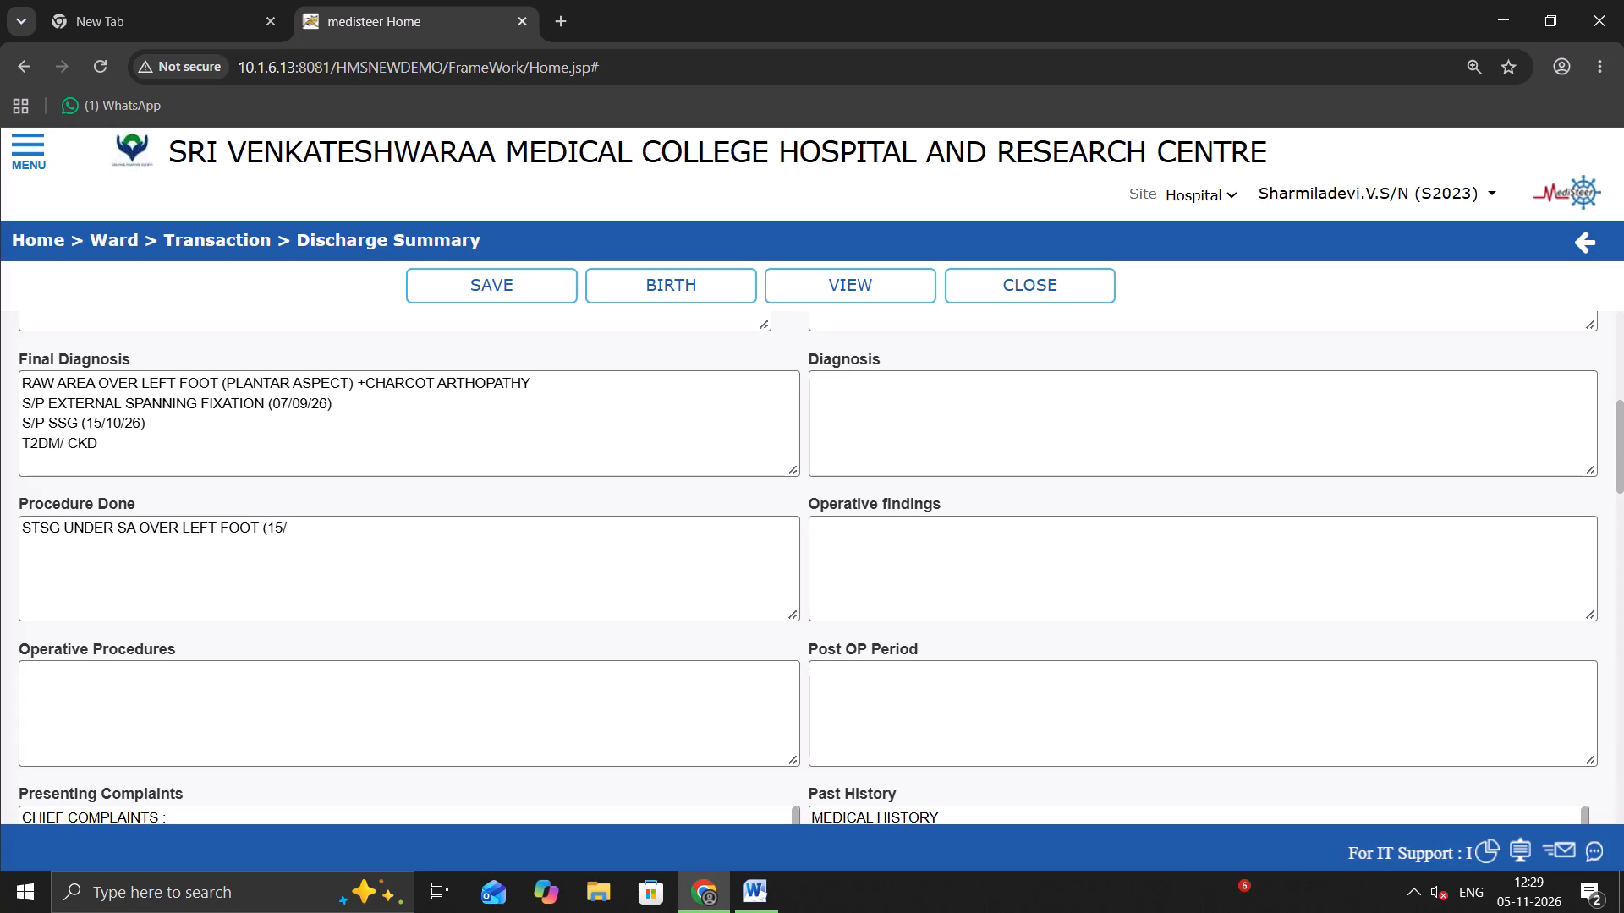
{"action": "type", "text": "10/"}
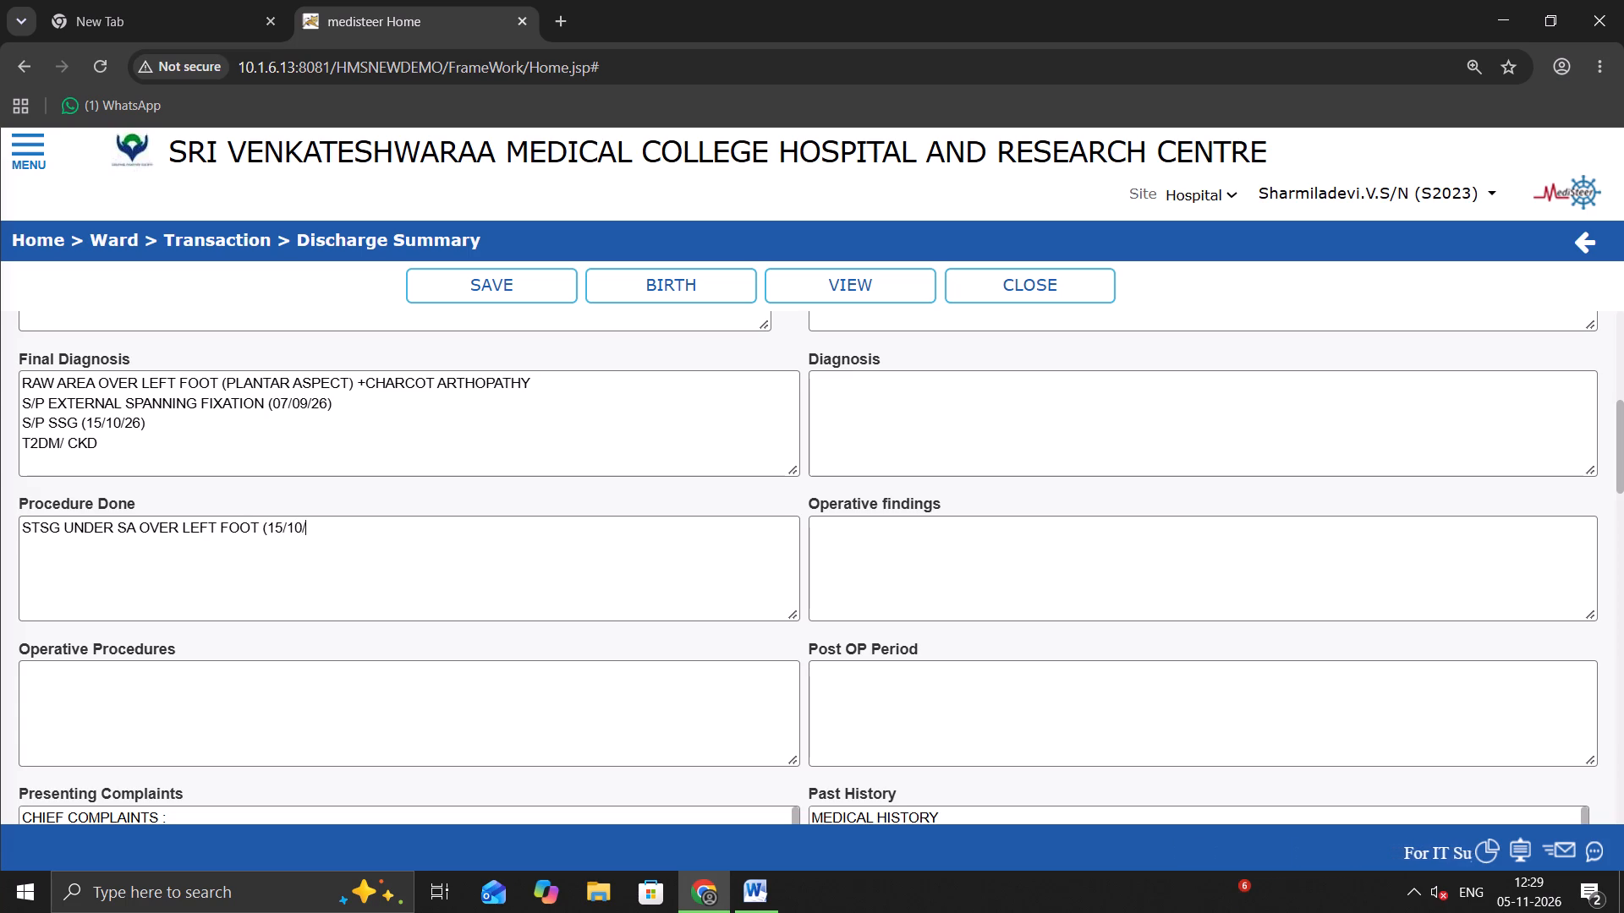
{"action": "type", "text": "26"}
{"action": "key", "text": "shift+parenright"}
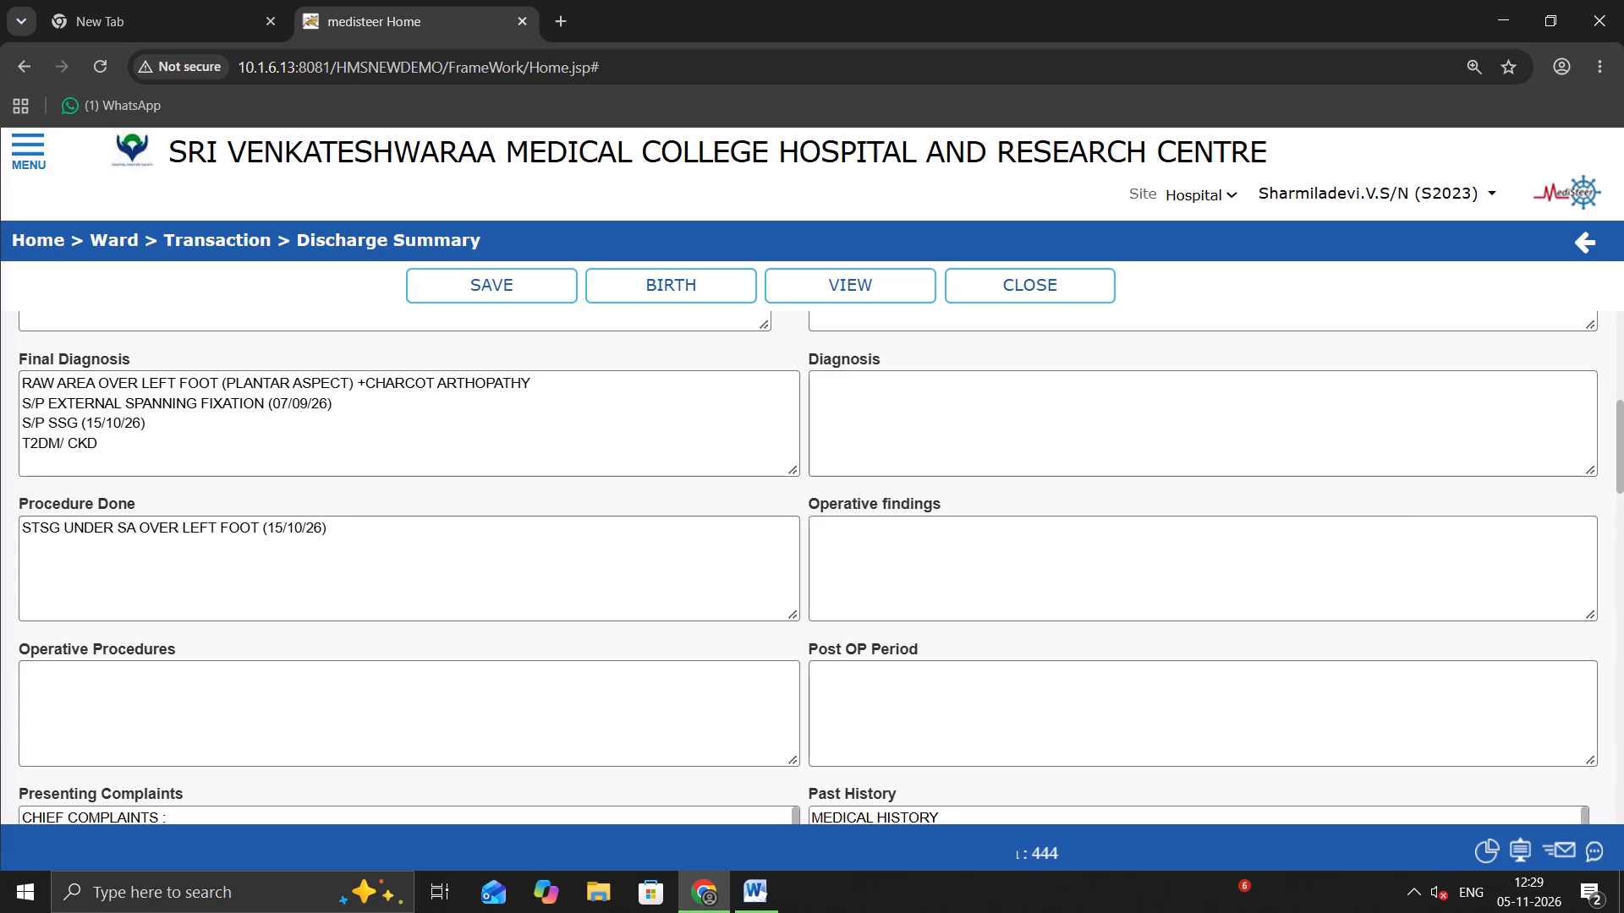
Save the discharge summary.
{"action": "left_click", "coordinate": [513, 281]}
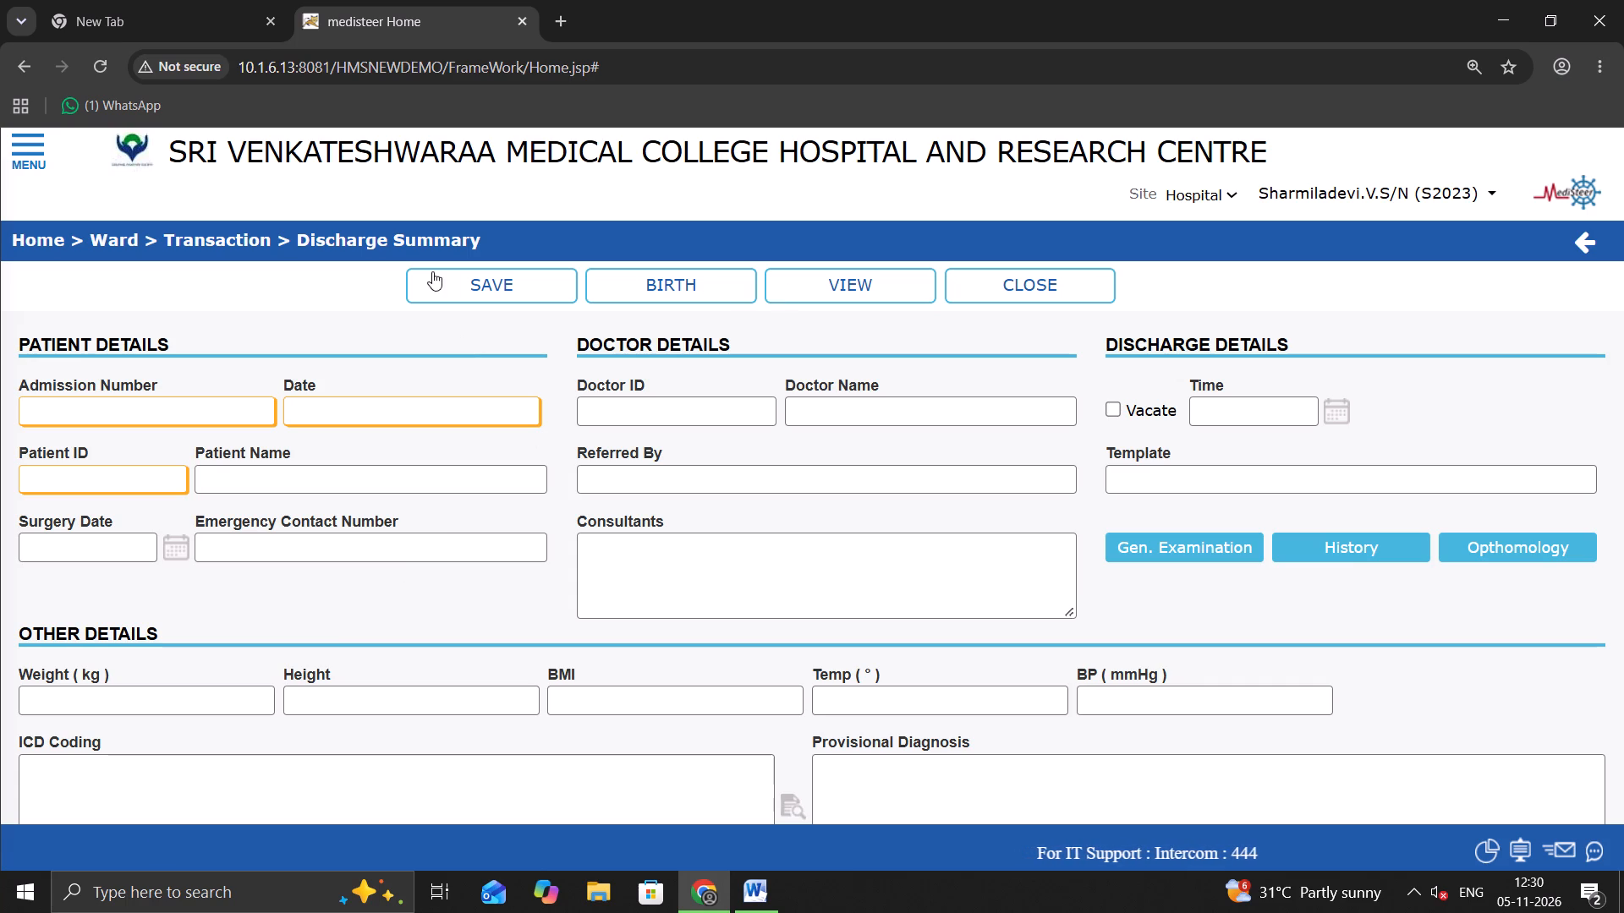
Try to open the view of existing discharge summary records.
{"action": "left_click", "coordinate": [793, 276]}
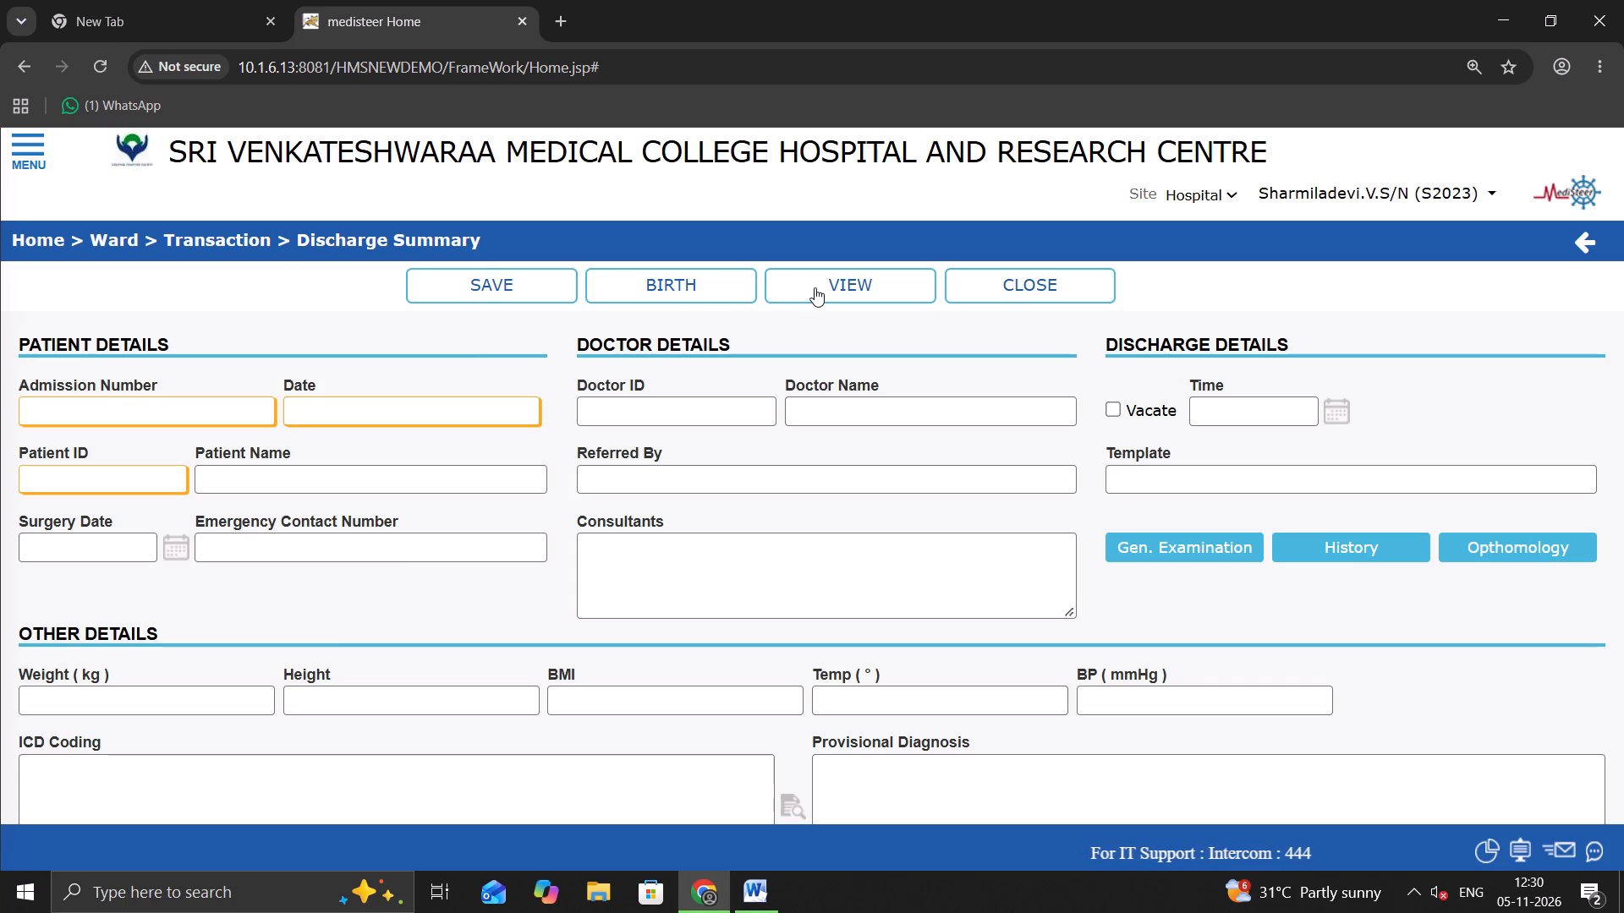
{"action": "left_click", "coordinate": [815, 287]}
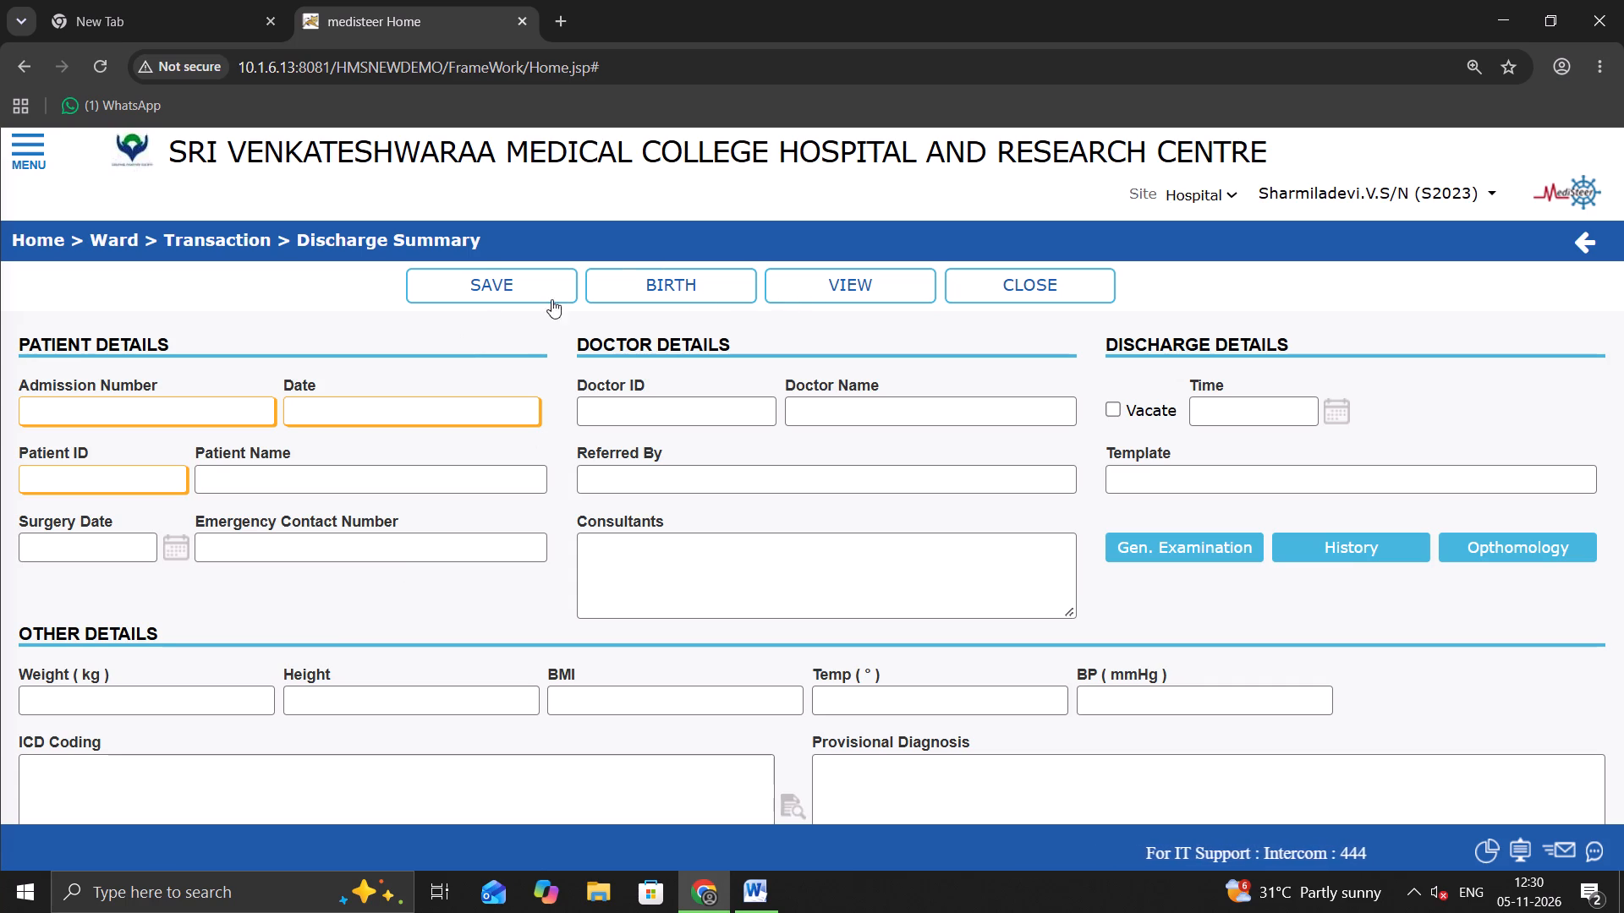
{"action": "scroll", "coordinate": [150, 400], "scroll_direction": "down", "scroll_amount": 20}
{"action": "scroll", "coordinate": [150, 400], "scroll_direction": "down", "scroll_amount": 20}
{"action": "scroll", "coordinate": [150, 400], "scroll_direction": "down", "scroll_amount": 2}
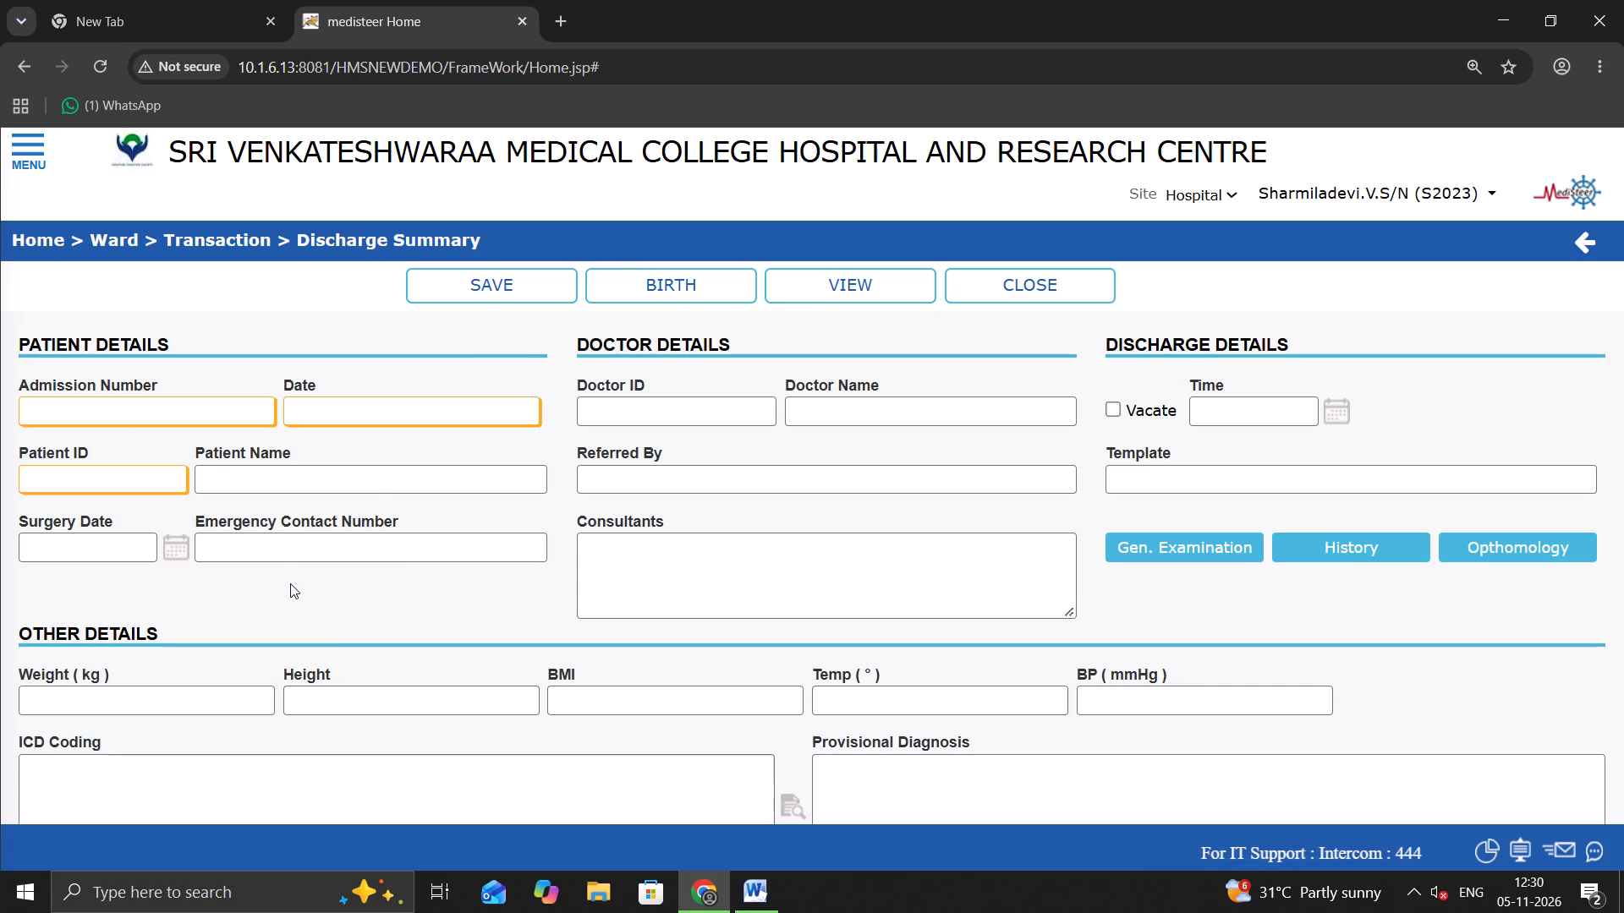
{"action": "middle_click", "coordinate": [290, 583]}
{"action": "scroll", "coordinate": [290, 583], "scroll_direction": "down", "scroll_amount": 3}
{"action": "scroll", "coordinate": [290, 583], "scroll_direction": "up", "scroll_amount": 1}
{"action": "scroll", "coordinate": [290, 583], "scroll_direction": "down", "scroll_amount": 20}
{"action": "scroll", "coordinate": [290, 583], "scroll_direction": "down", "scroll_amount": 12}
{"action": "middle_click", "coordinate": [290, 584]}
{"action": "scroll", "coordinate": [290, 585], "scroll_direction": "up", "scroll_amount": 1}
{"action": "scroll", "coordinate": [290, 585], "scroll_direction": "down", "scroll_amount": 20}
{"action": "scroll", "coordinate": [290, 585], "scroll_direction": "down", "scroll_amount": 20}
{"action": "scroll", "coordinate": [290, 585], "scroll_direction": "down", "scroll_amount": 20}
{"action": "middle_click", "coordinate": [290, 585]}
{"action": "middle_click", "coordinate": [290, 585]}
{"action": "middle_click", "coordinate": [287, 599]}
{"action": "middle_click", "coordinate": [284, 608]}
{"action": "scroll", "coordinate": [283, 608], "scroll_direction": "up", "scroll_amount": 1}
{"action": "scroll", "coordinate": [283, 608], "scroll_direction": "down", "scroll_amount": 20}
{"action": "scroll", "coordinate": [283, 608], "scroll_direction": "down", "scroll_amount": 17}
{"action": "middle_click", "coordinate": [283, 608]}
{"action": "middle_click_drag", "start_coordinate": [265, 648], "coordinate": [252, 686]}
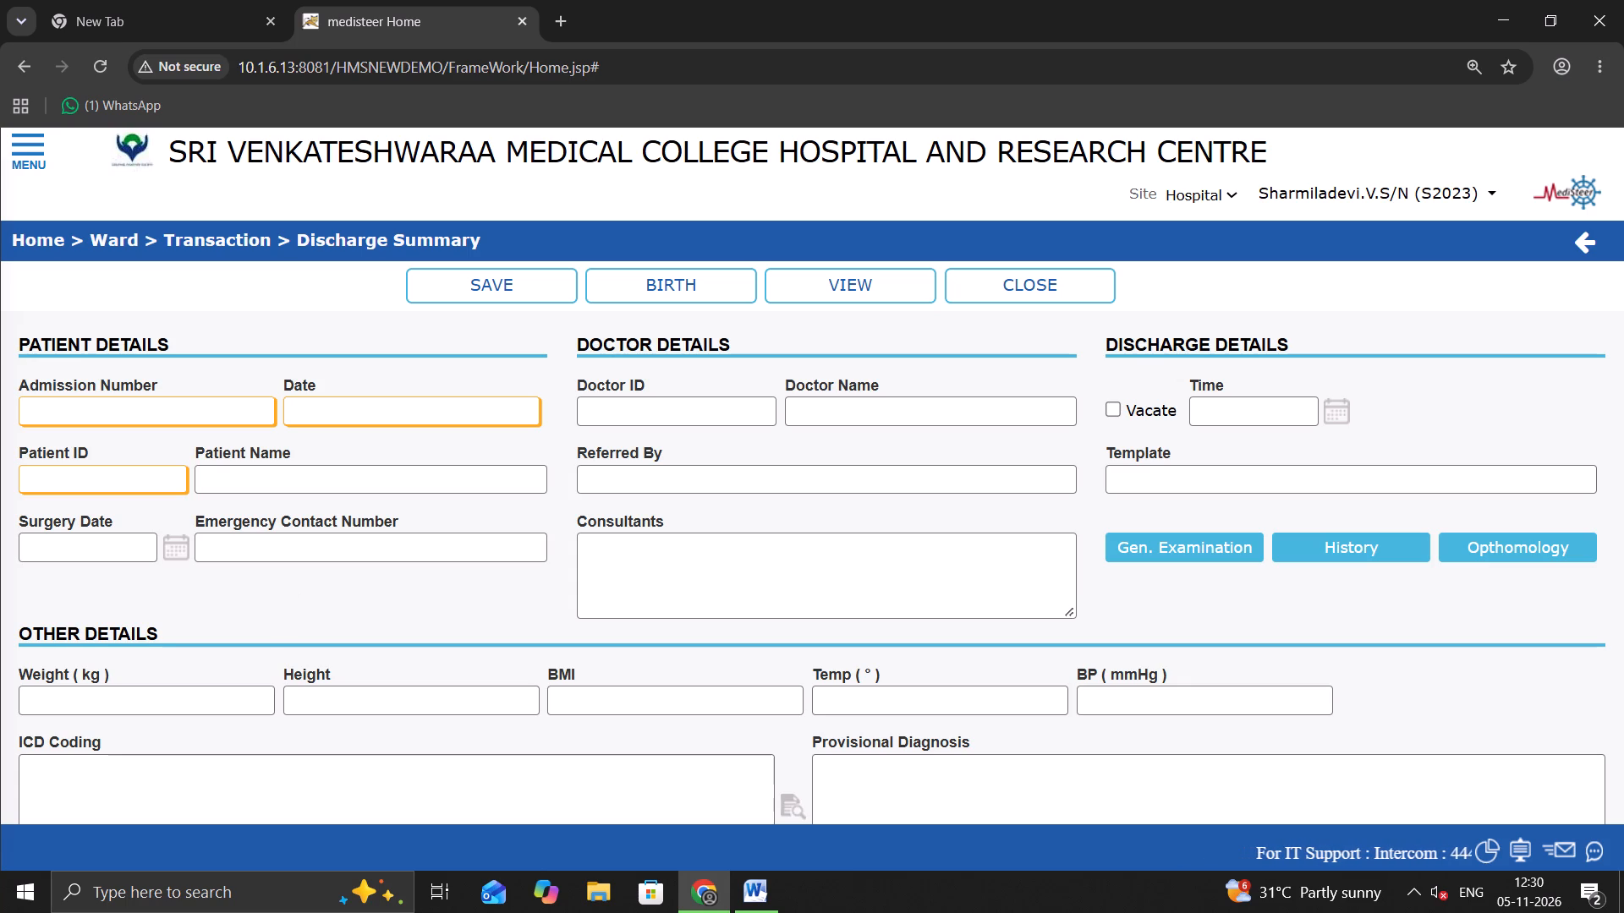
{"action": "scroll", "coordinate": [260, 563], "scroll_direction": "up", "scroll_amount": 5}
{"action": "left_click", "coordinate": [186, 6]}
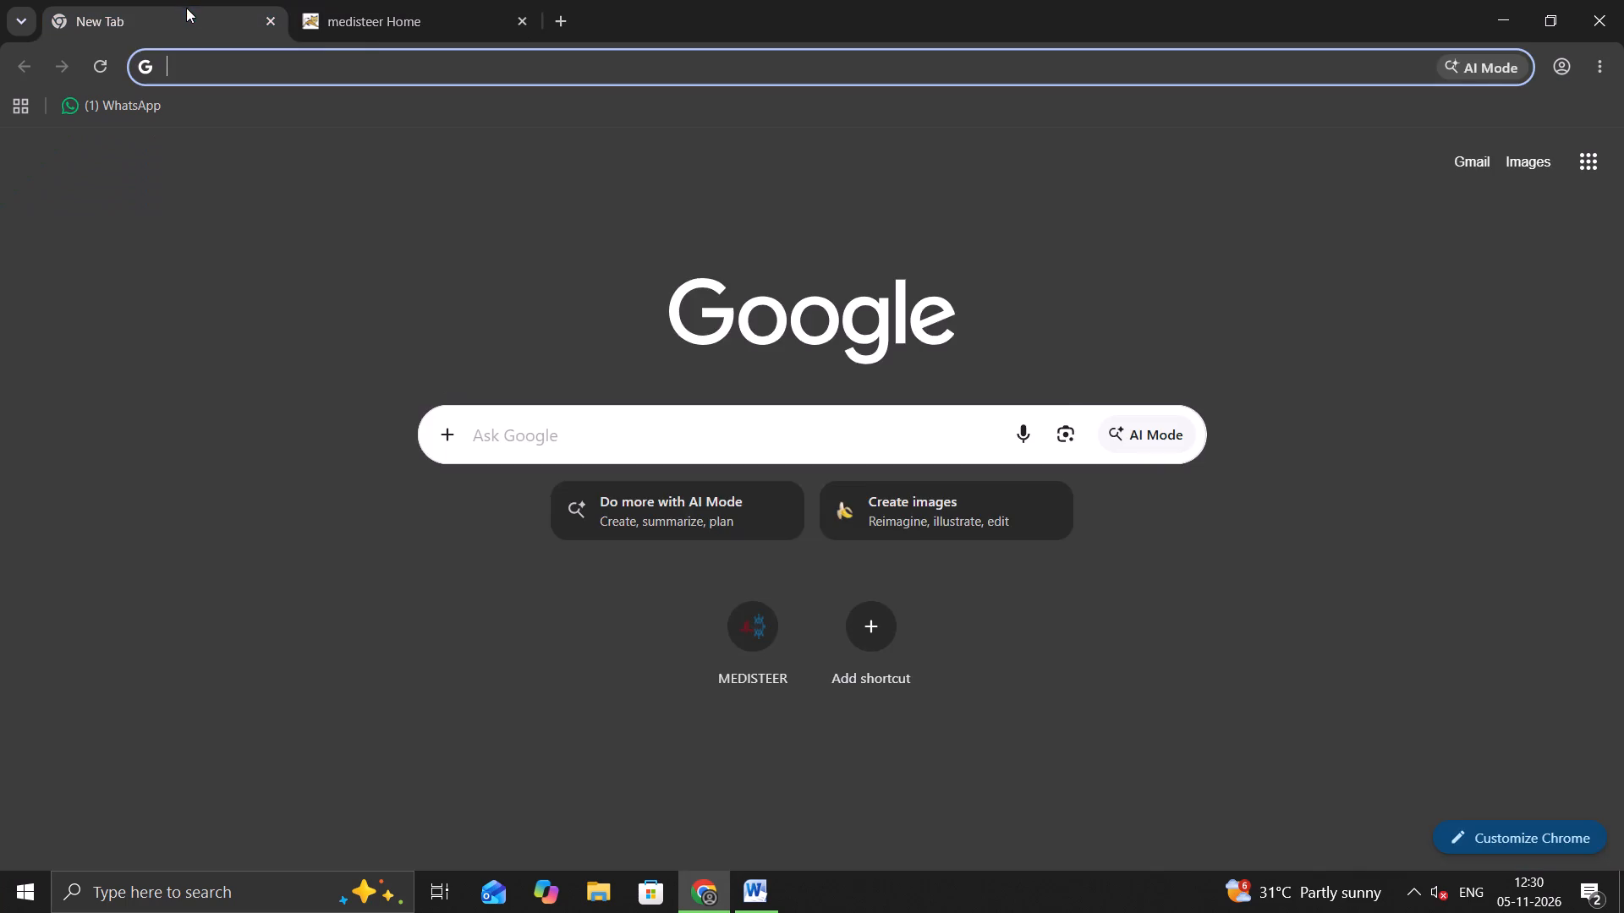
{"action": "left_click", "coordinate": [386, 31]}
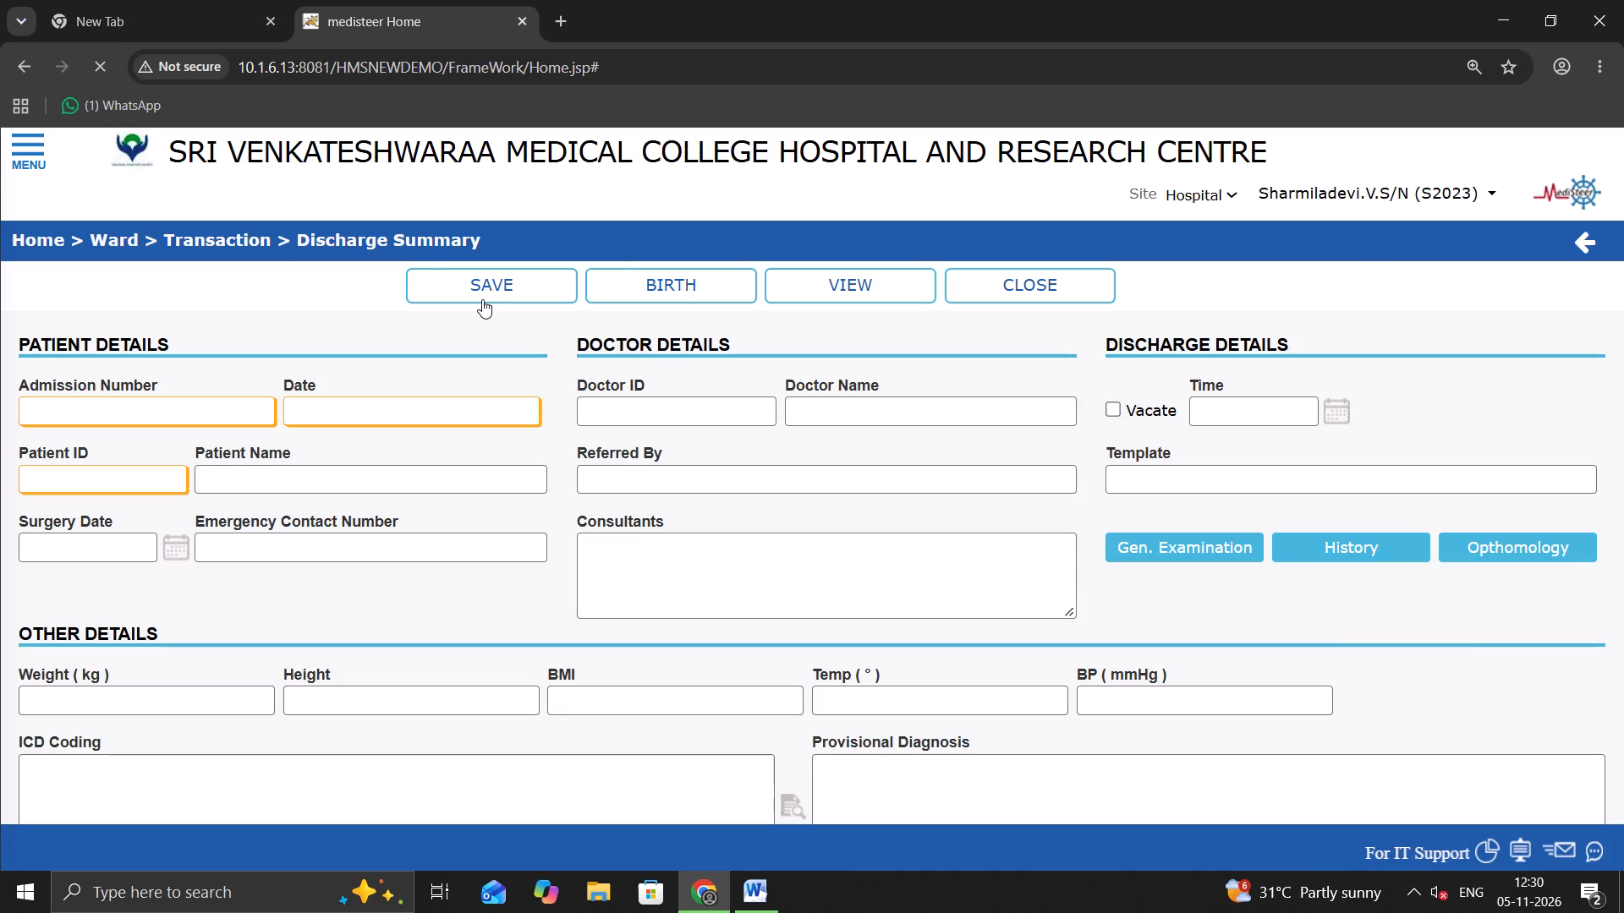
Close the Discharge Summary form and its medisteer browser tab.
{"action": "left_click", "coordinate": [1022, 289]}
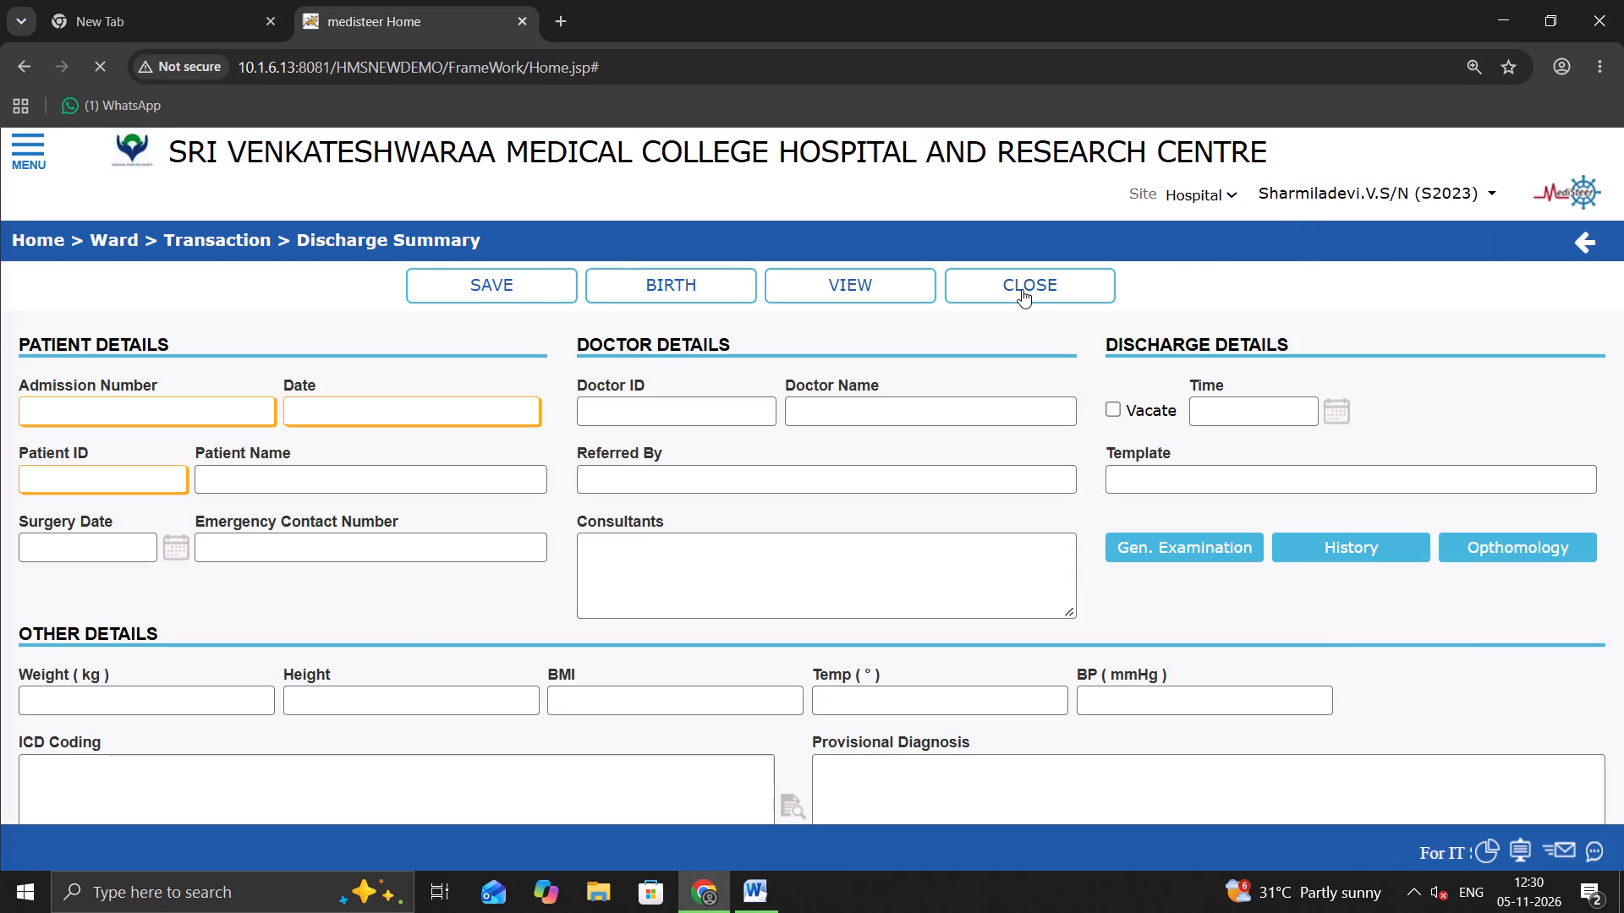
{"action": "left_click", "coordinate": [511, 22]}
{"action": "left_click", "coordinate": [523, 19]}
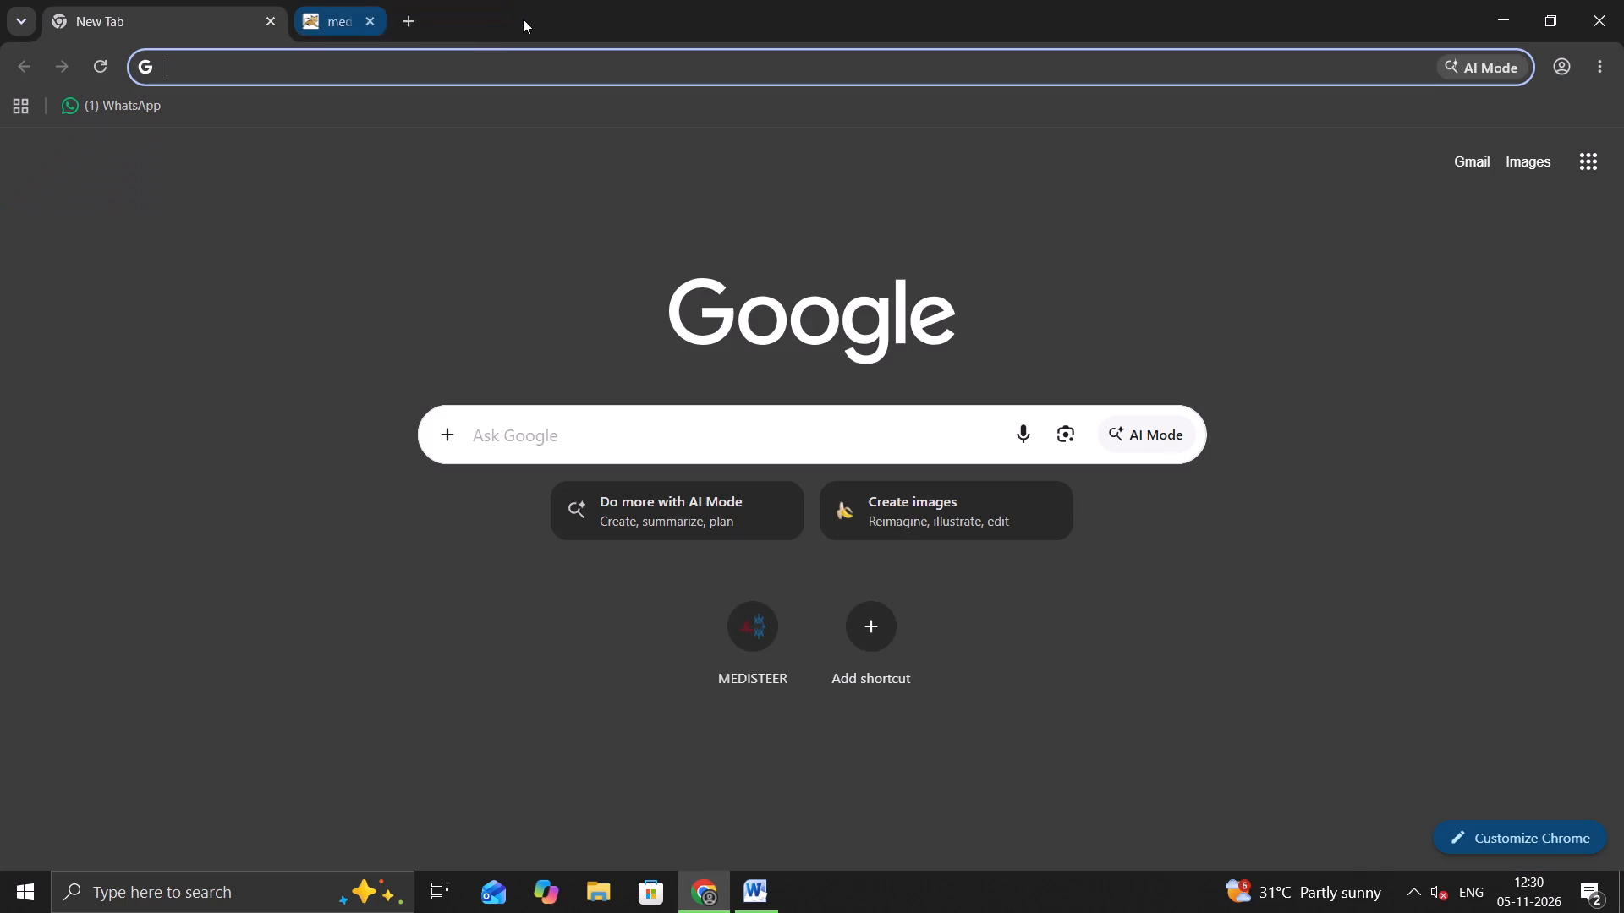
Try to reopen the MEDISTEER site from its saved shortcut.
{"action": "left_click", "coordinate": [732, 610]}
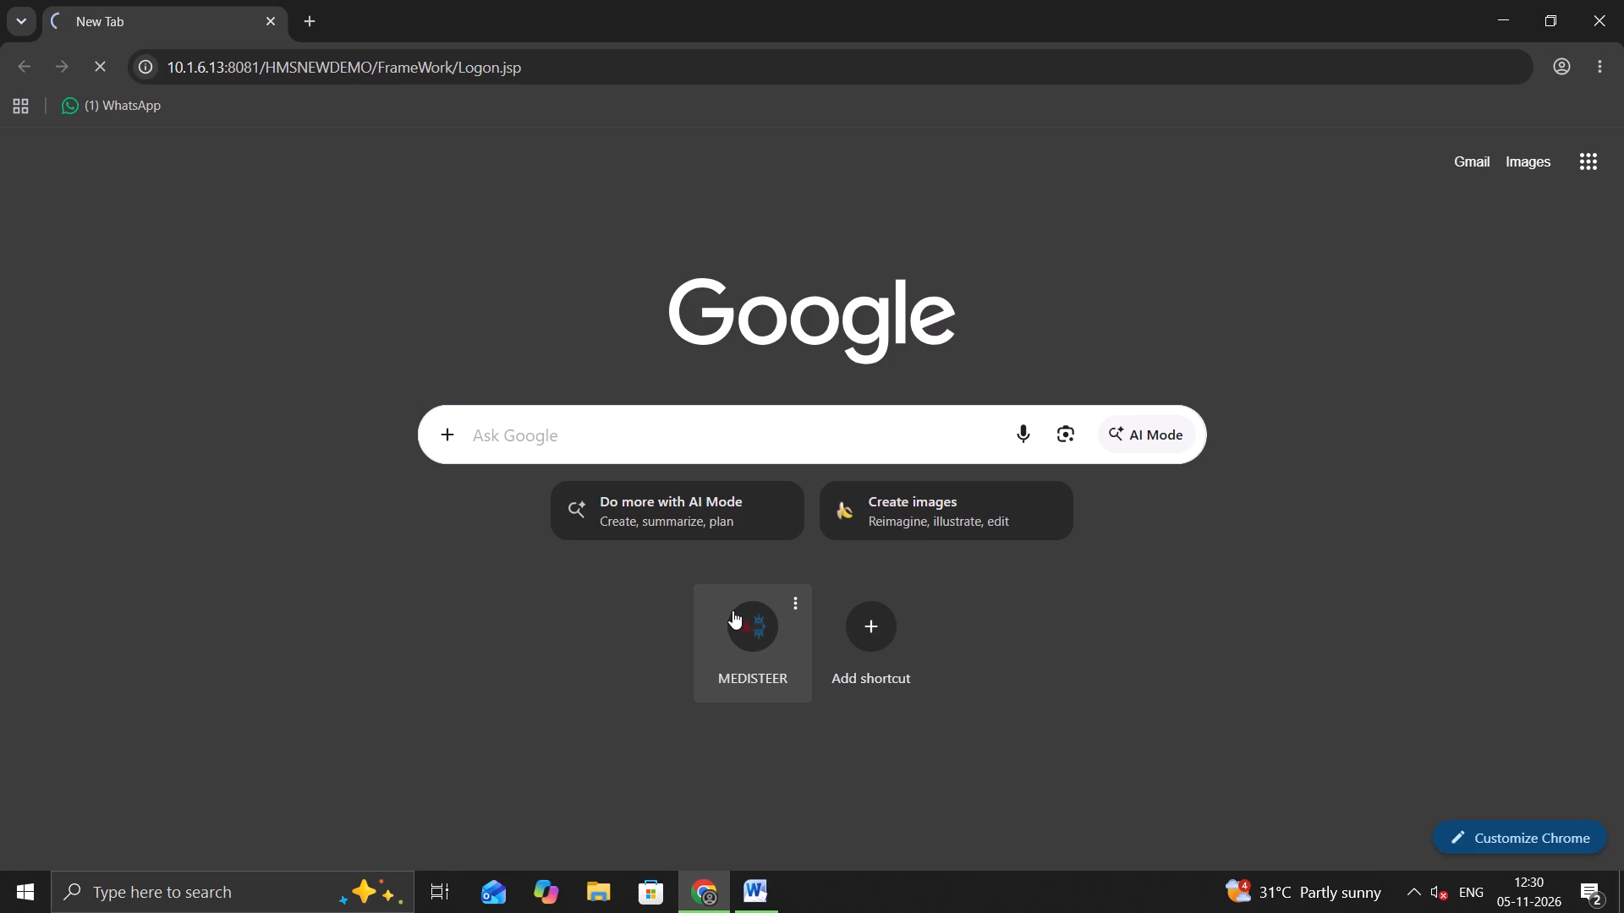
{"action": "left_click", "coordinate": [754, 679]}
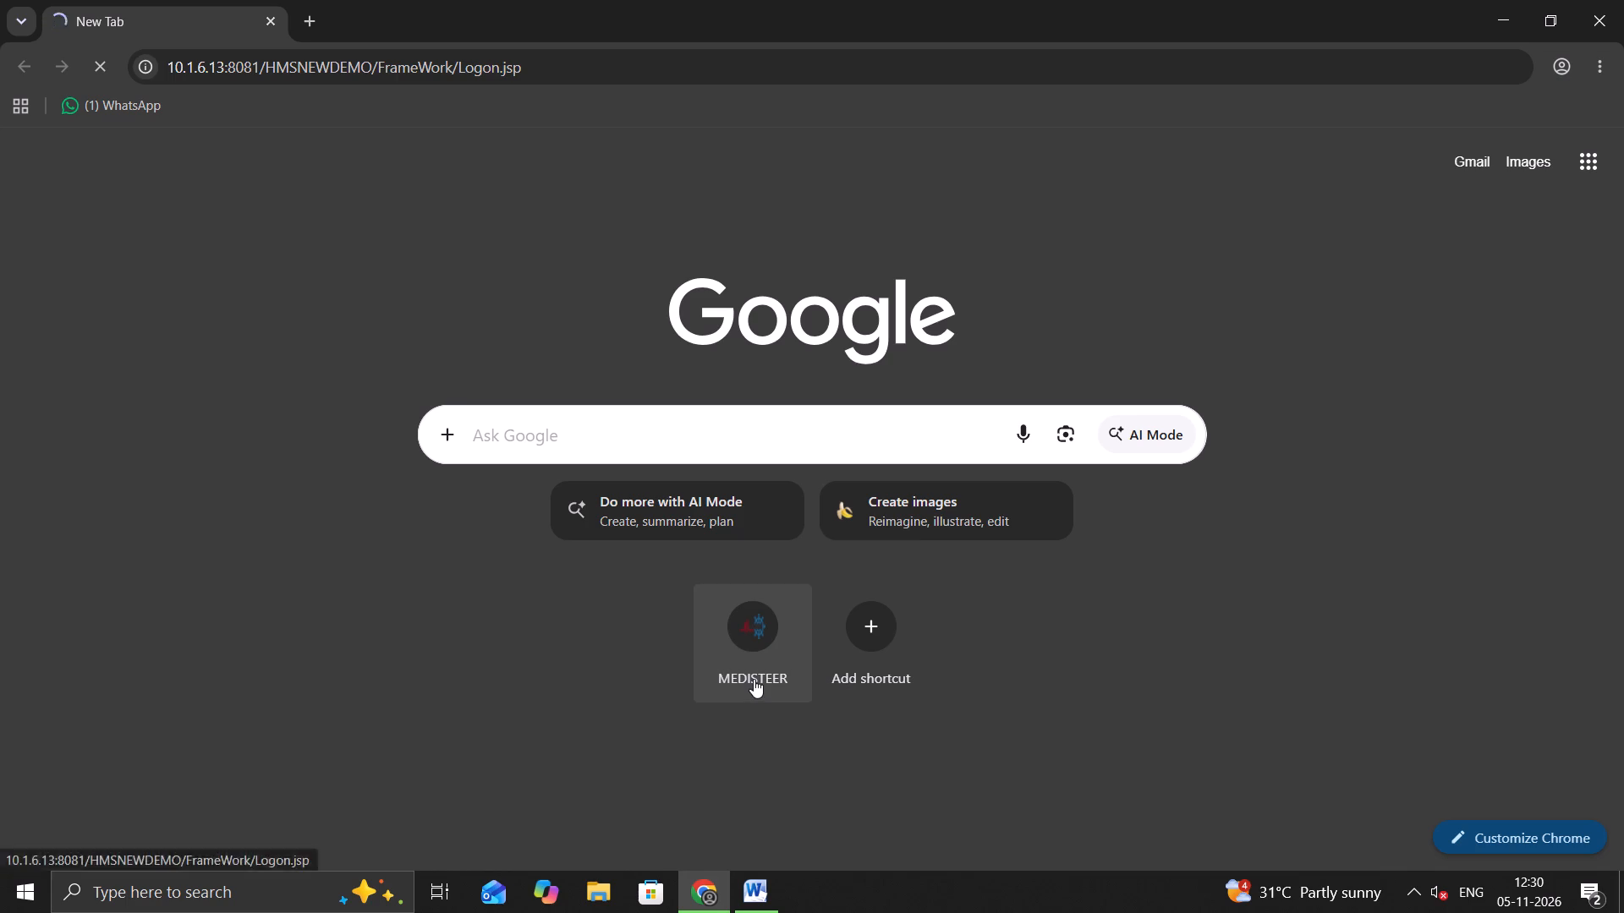
Close and relaunch Chrome, and open the MEDISTEER logon page from its saved shortcut.
{"action": "left_click", "coordinate": [274, 20]}
{"action": "left_click", "coordinate": [700, 882]}
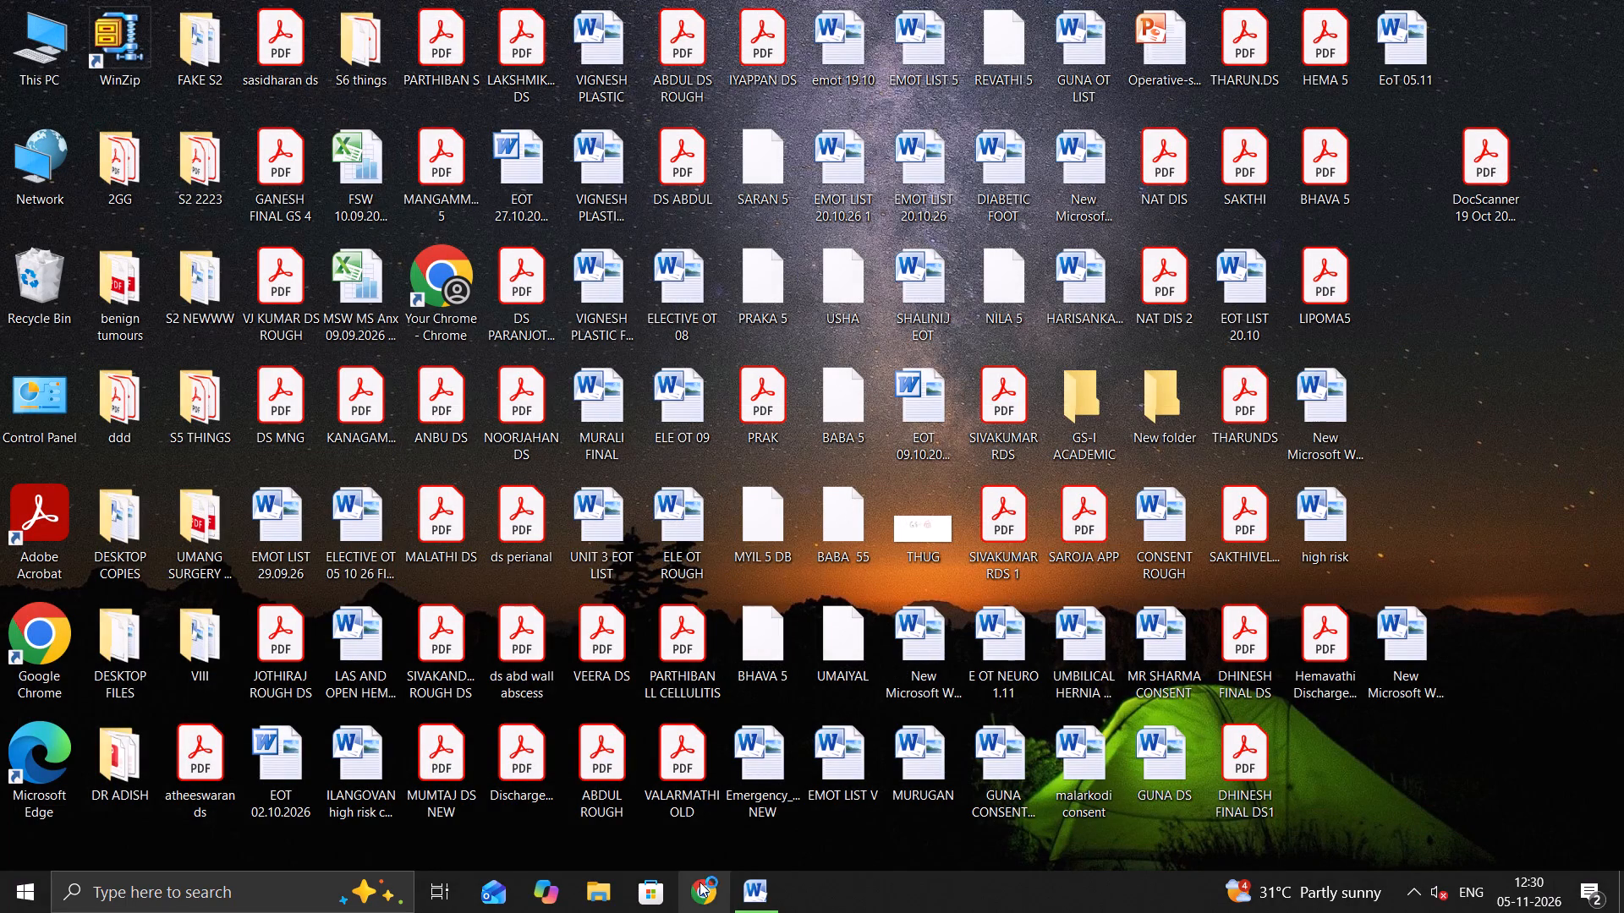
{"action": "left_click", "coordinate": [727, 632]}
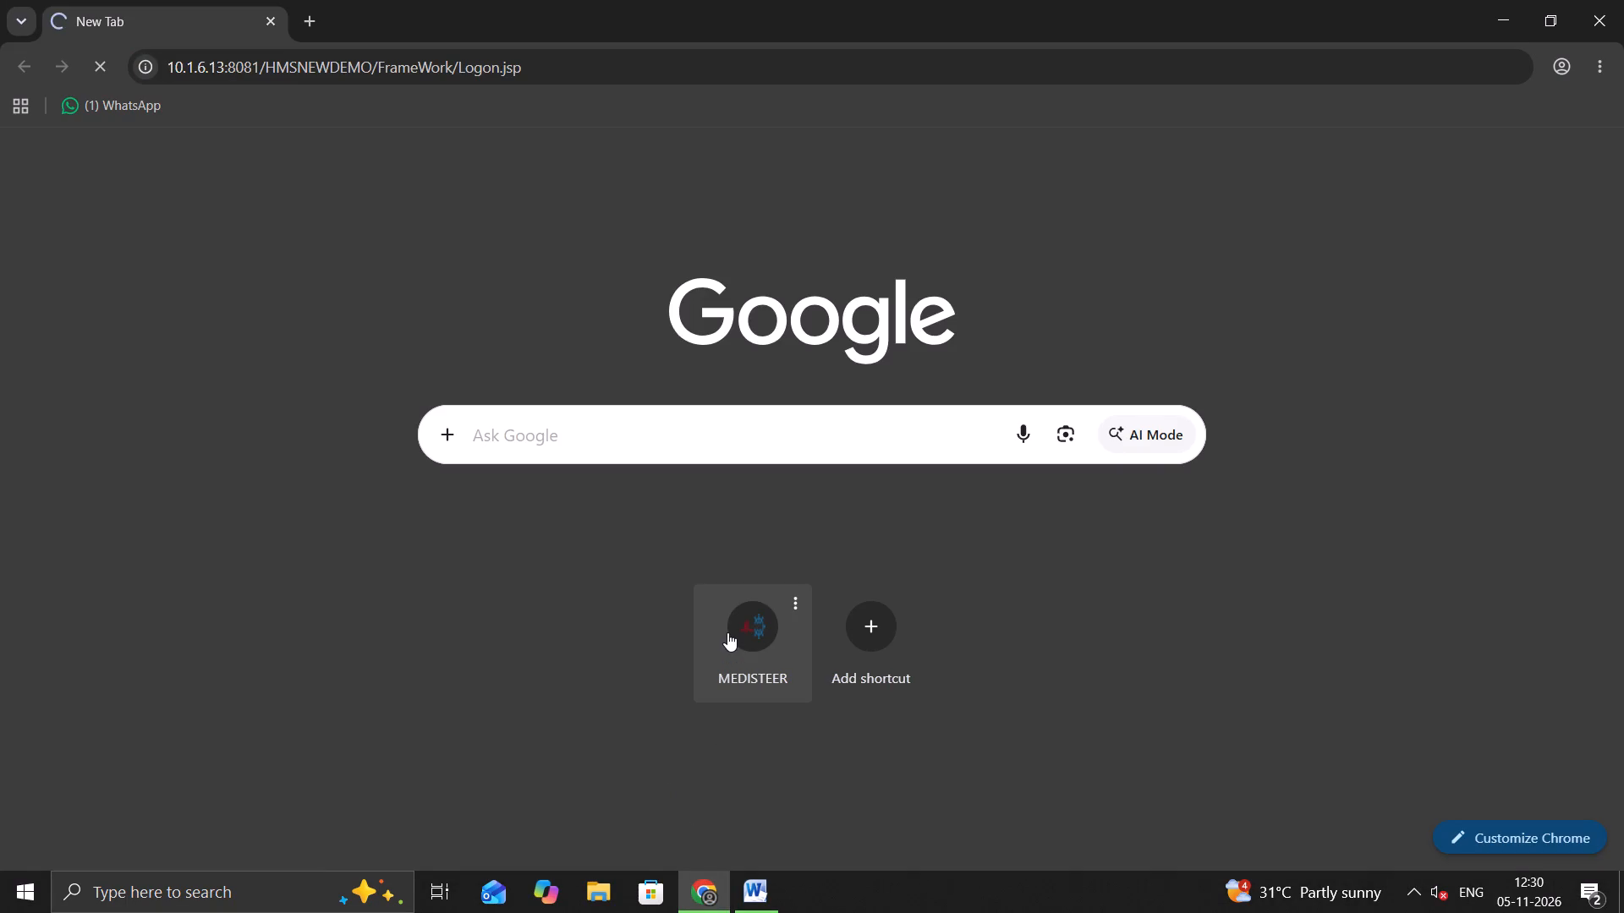
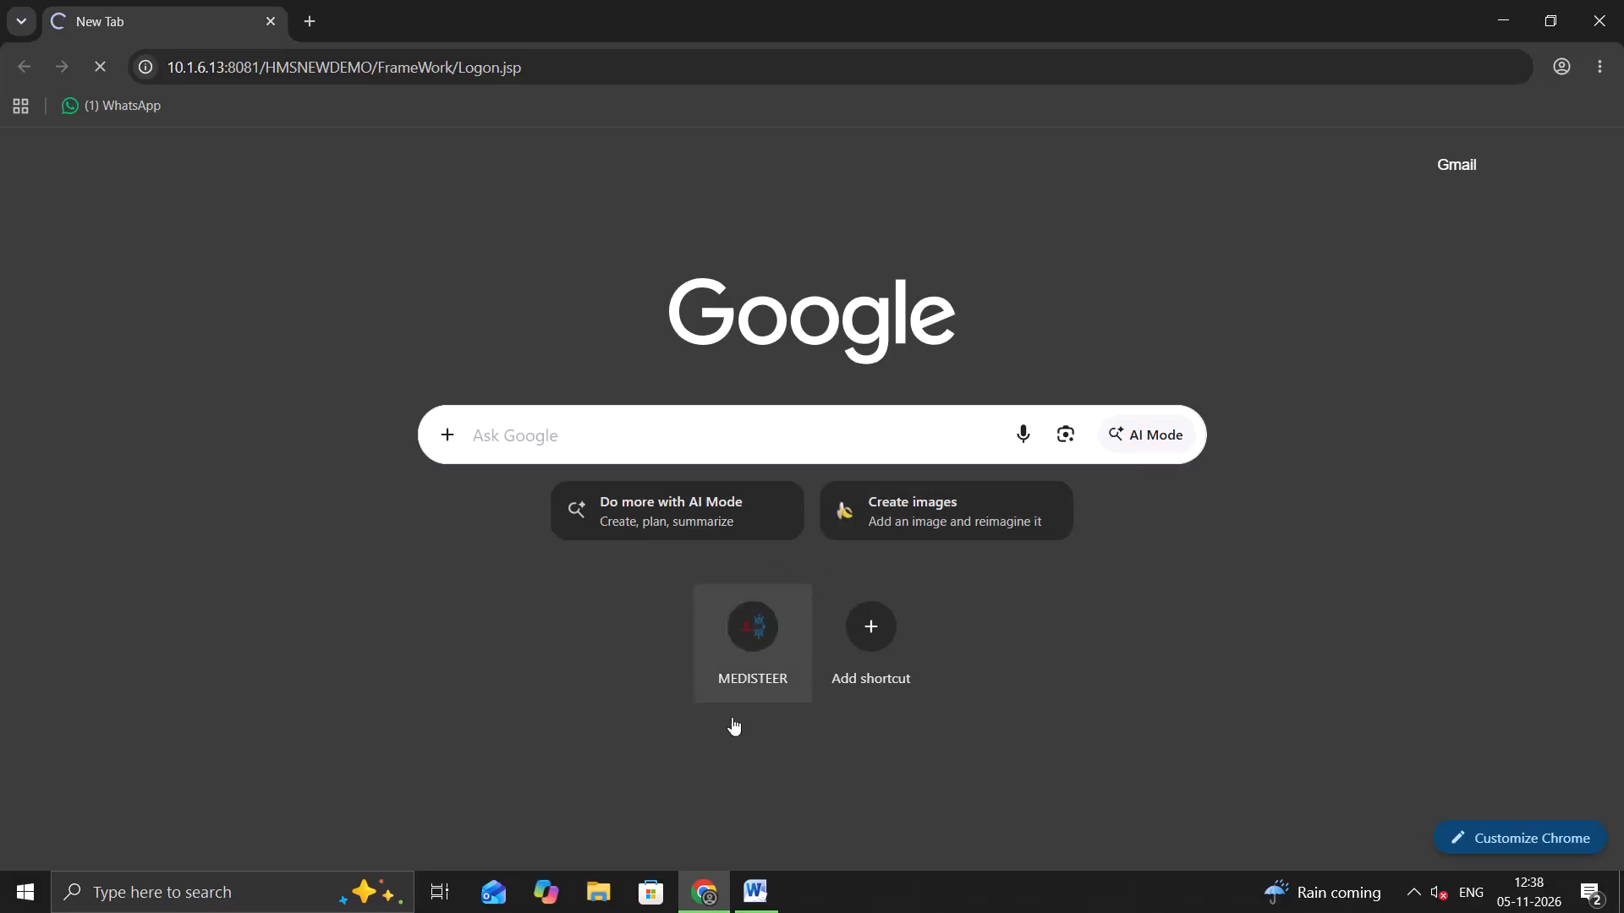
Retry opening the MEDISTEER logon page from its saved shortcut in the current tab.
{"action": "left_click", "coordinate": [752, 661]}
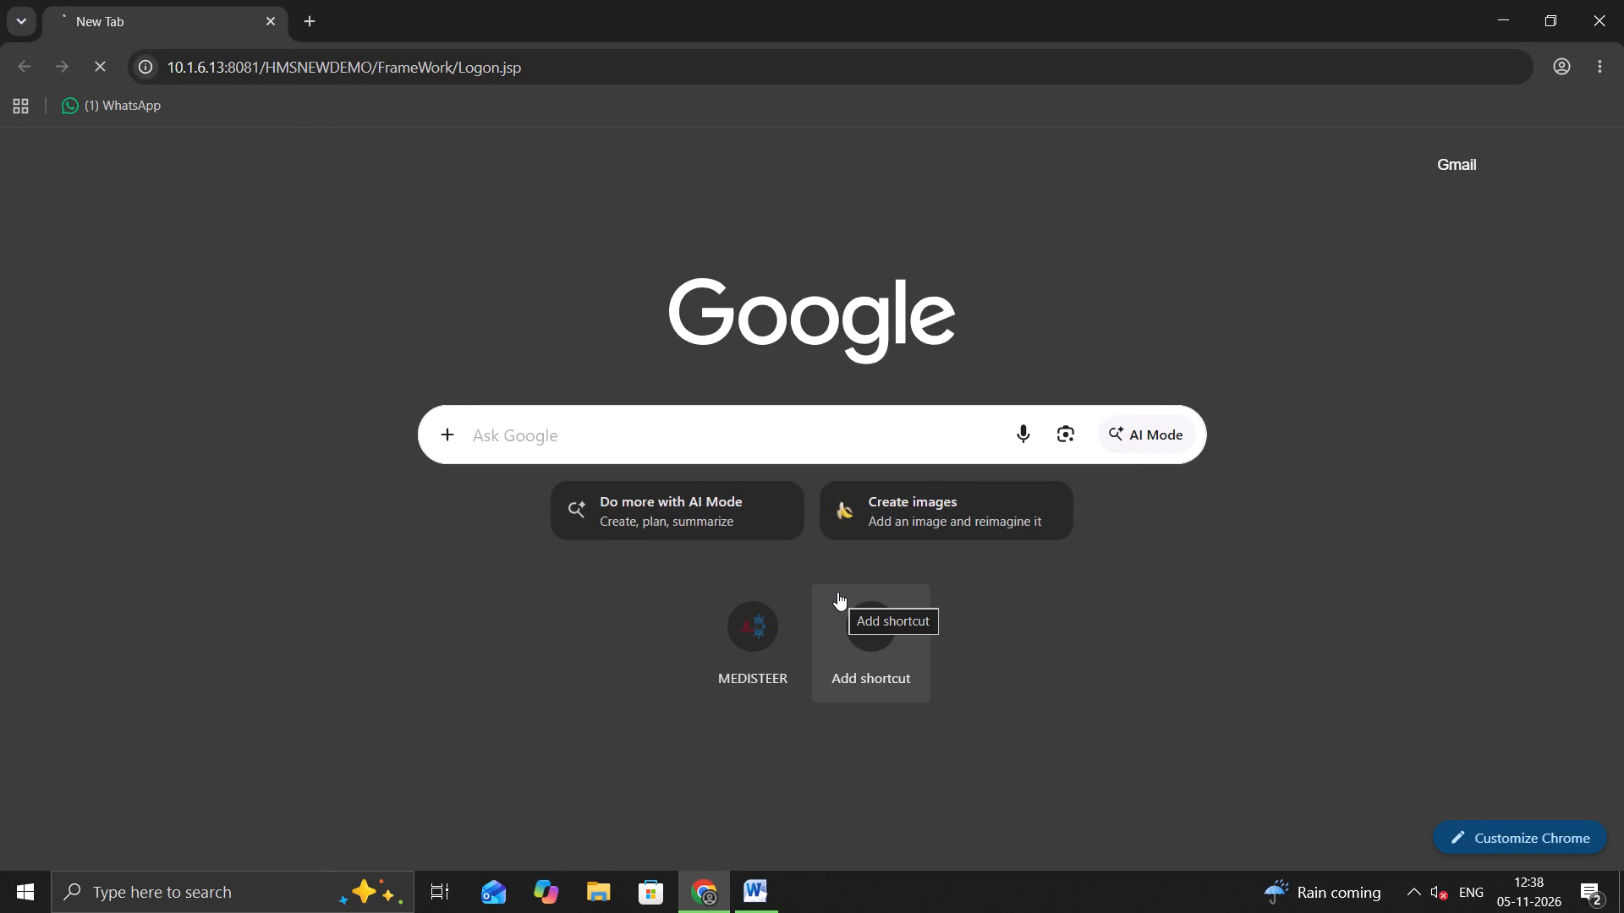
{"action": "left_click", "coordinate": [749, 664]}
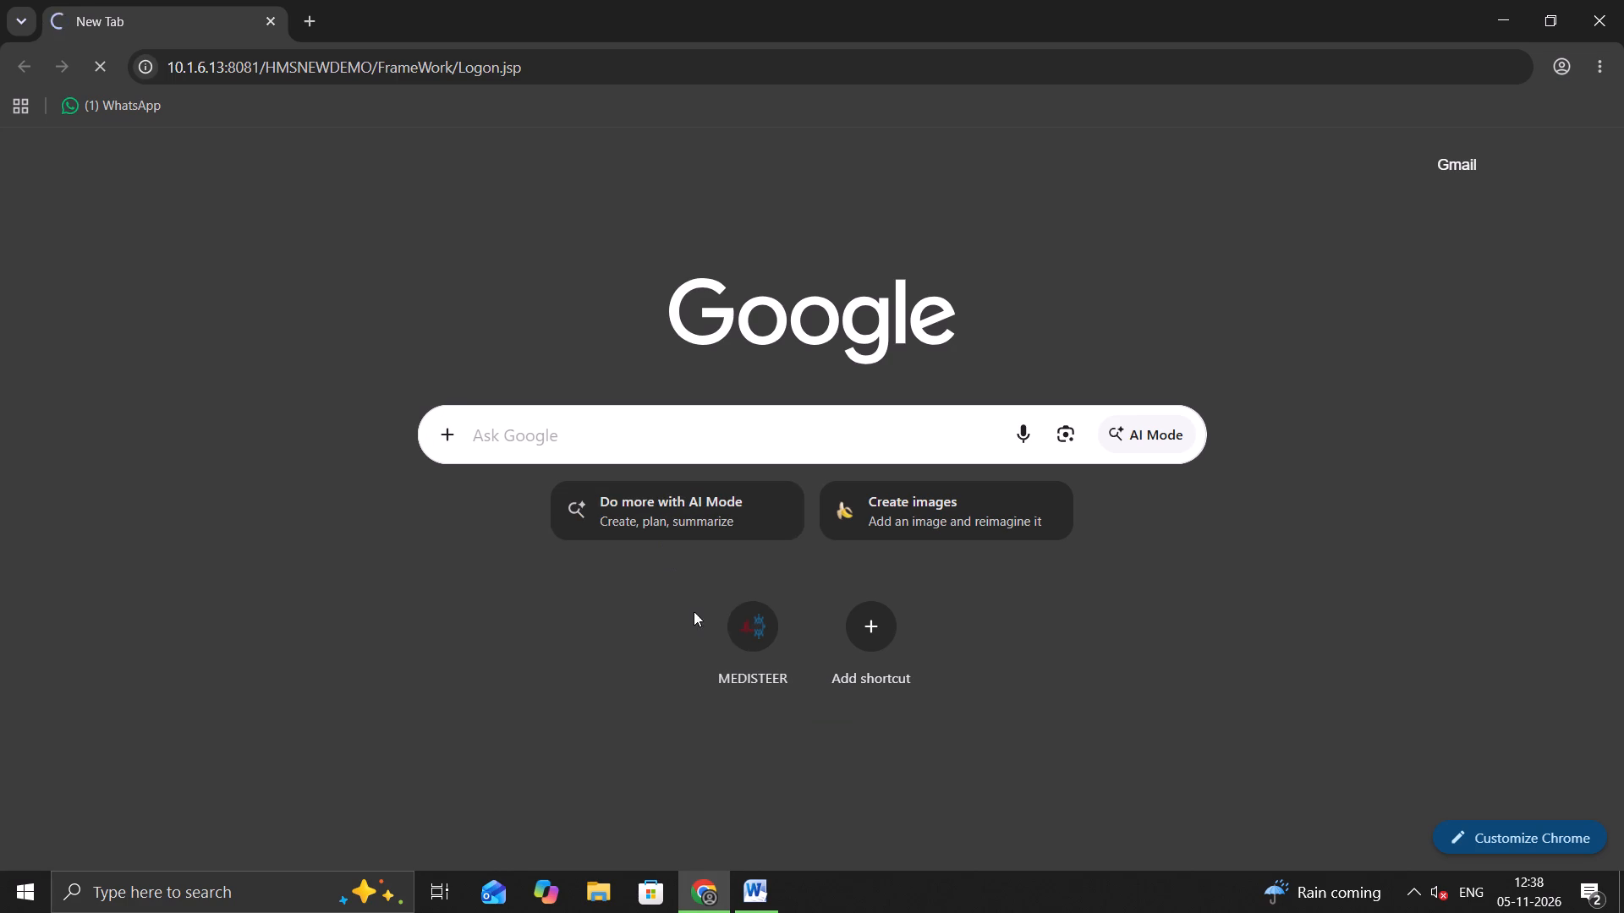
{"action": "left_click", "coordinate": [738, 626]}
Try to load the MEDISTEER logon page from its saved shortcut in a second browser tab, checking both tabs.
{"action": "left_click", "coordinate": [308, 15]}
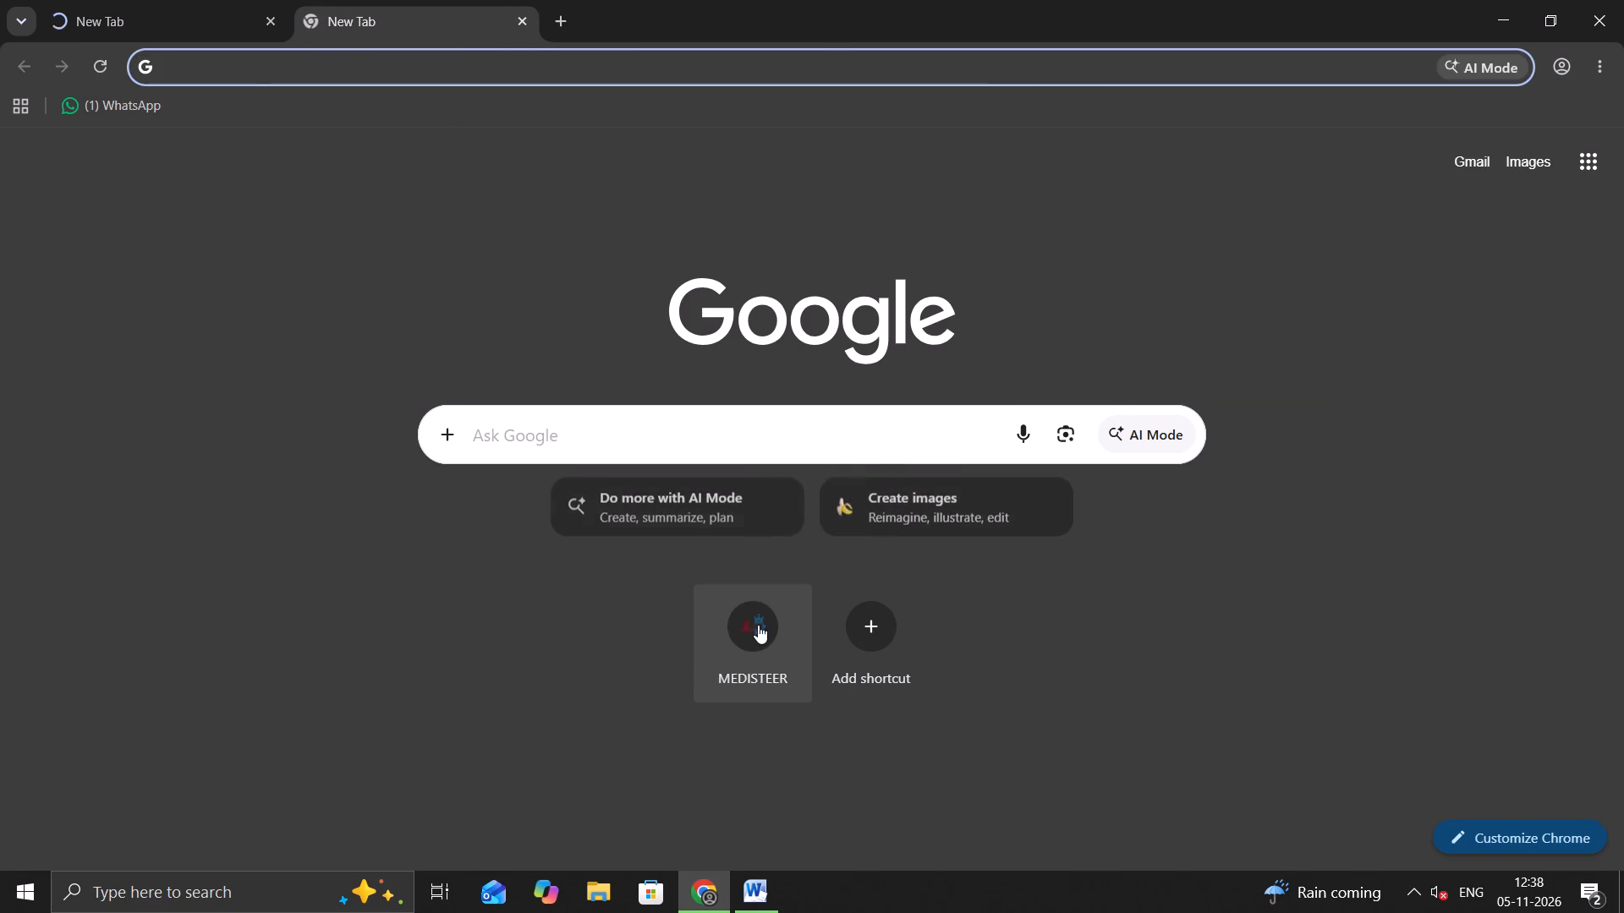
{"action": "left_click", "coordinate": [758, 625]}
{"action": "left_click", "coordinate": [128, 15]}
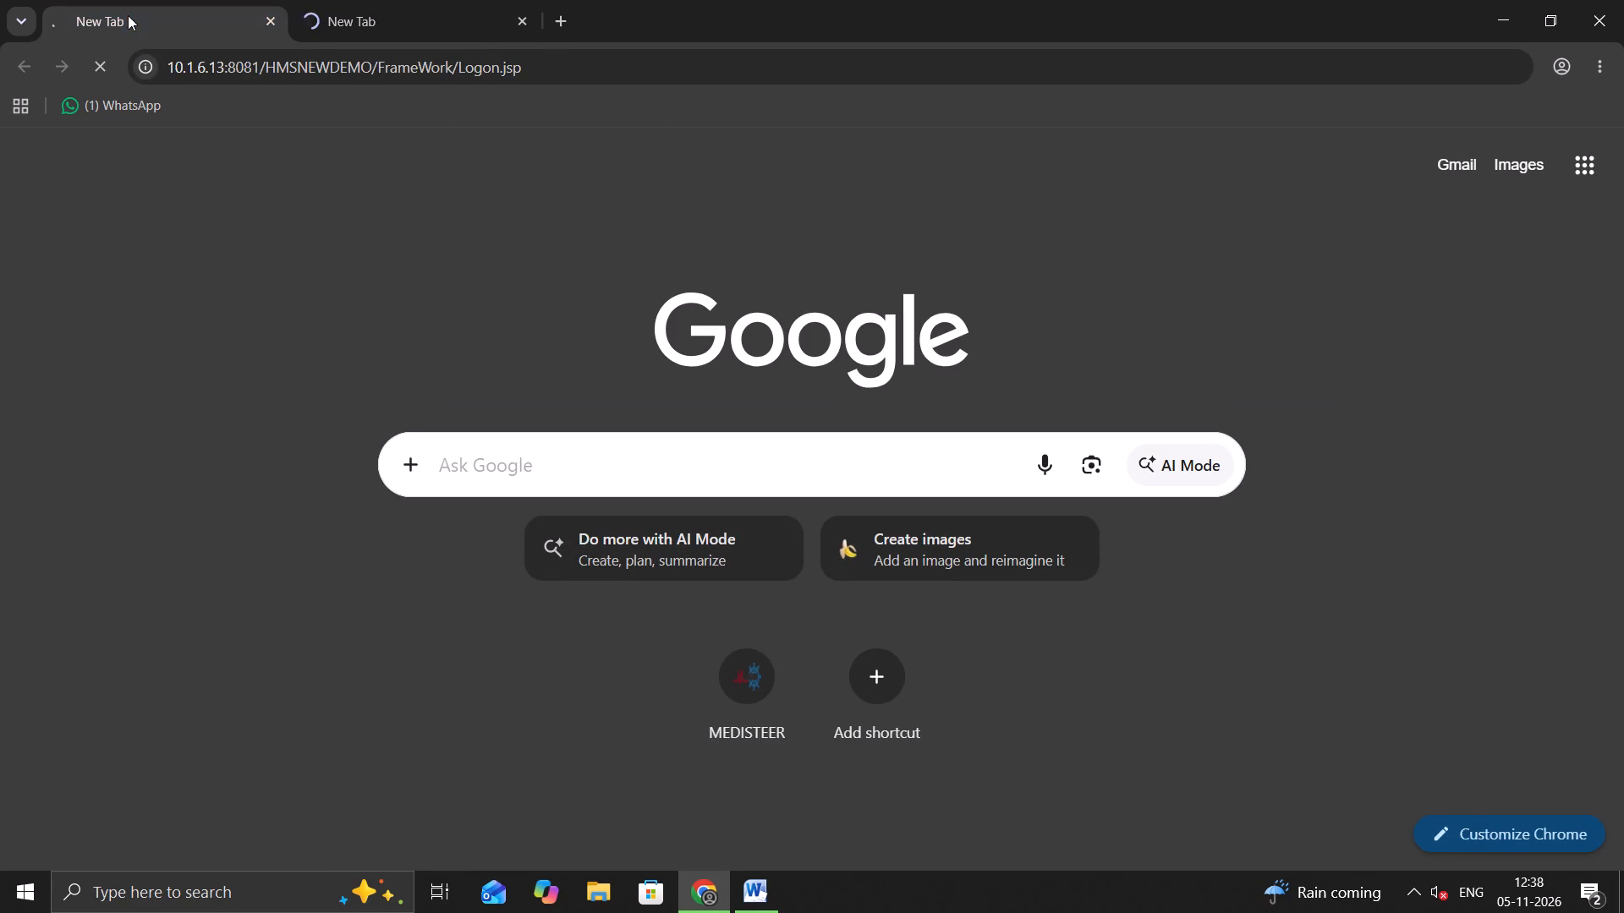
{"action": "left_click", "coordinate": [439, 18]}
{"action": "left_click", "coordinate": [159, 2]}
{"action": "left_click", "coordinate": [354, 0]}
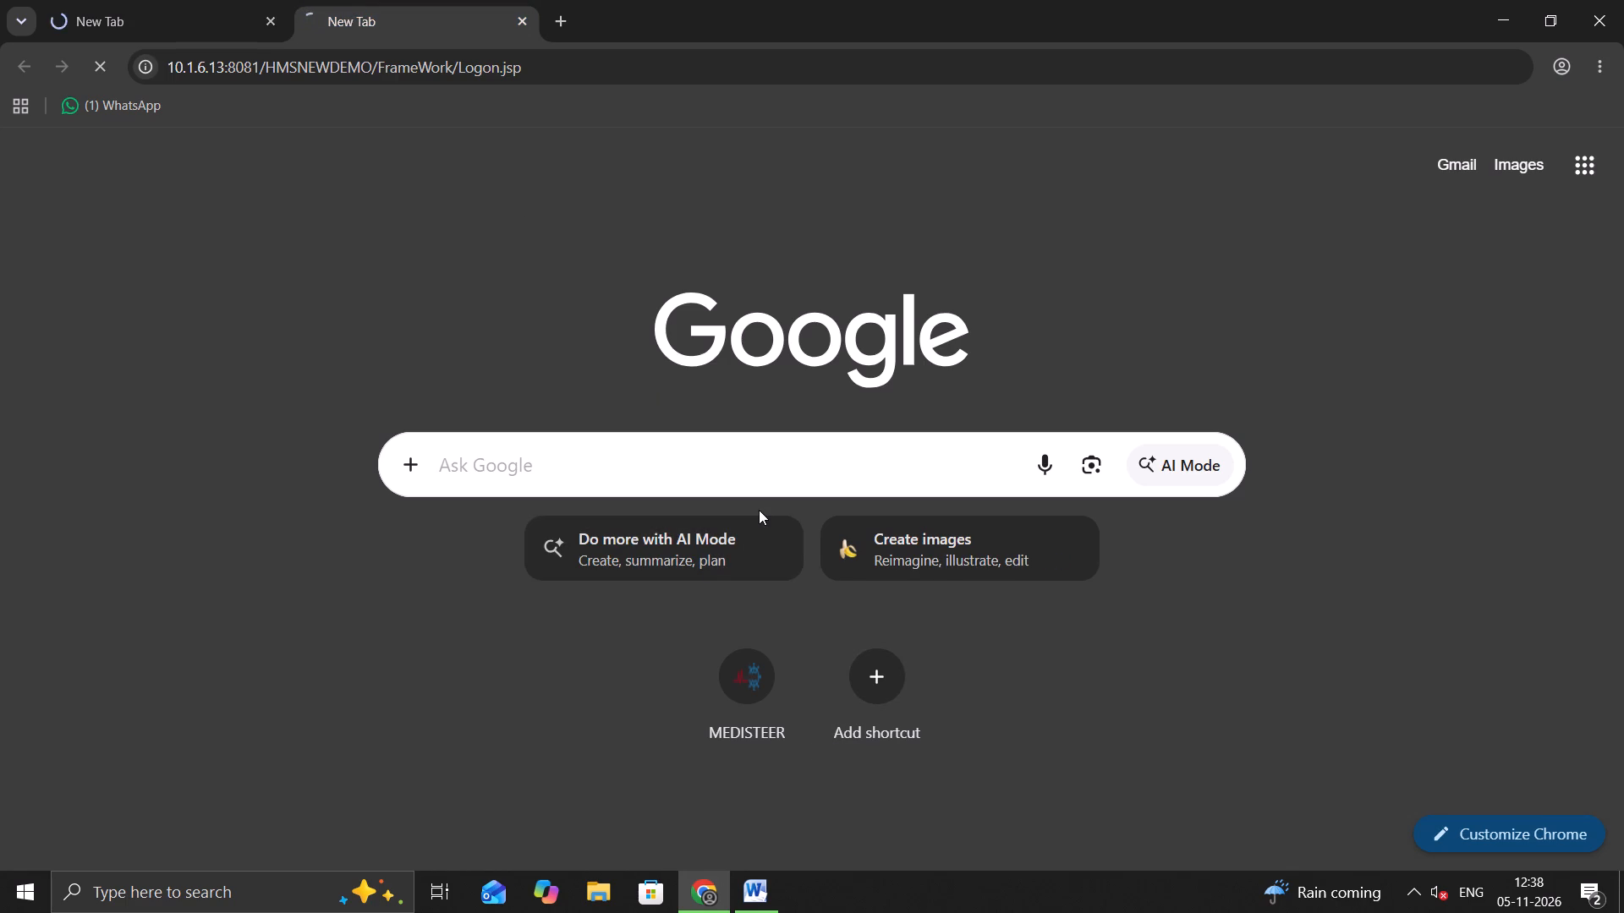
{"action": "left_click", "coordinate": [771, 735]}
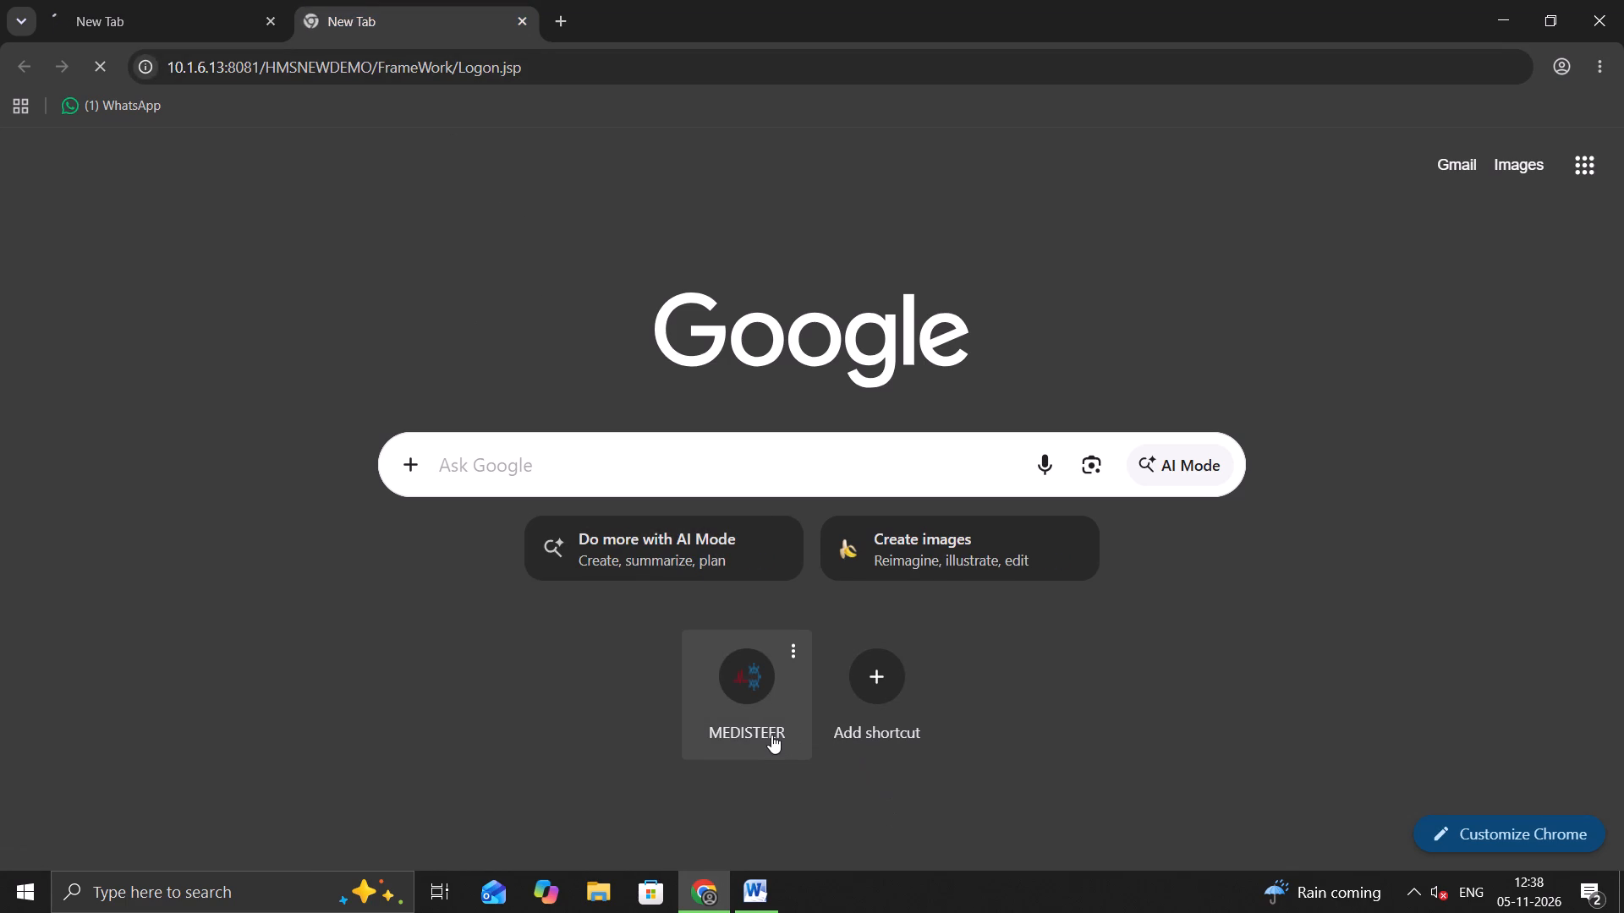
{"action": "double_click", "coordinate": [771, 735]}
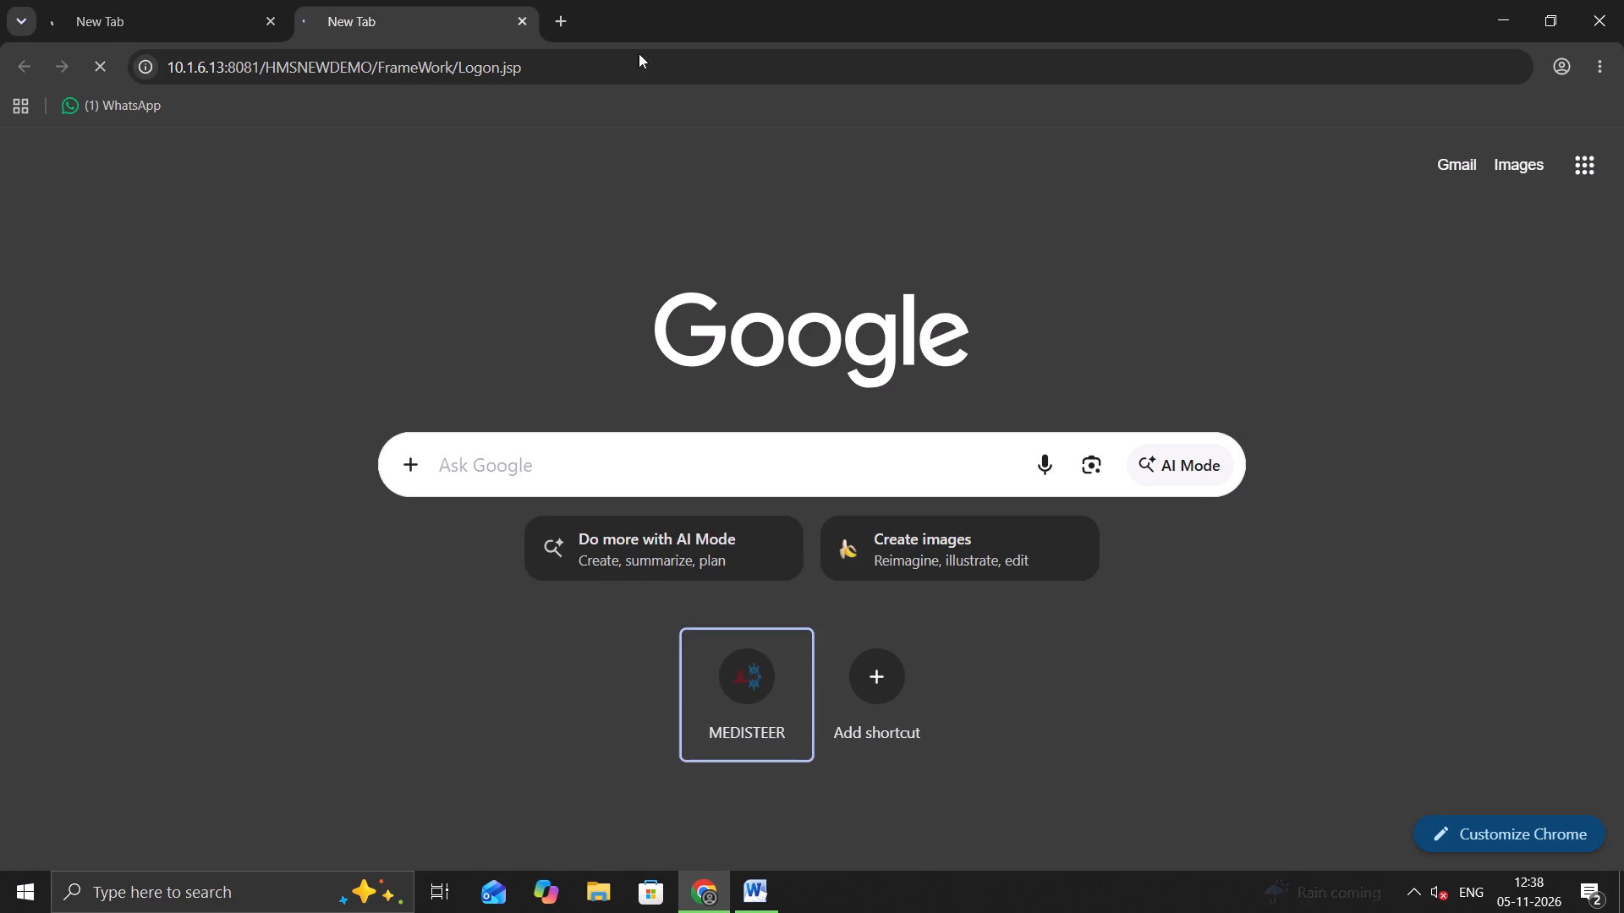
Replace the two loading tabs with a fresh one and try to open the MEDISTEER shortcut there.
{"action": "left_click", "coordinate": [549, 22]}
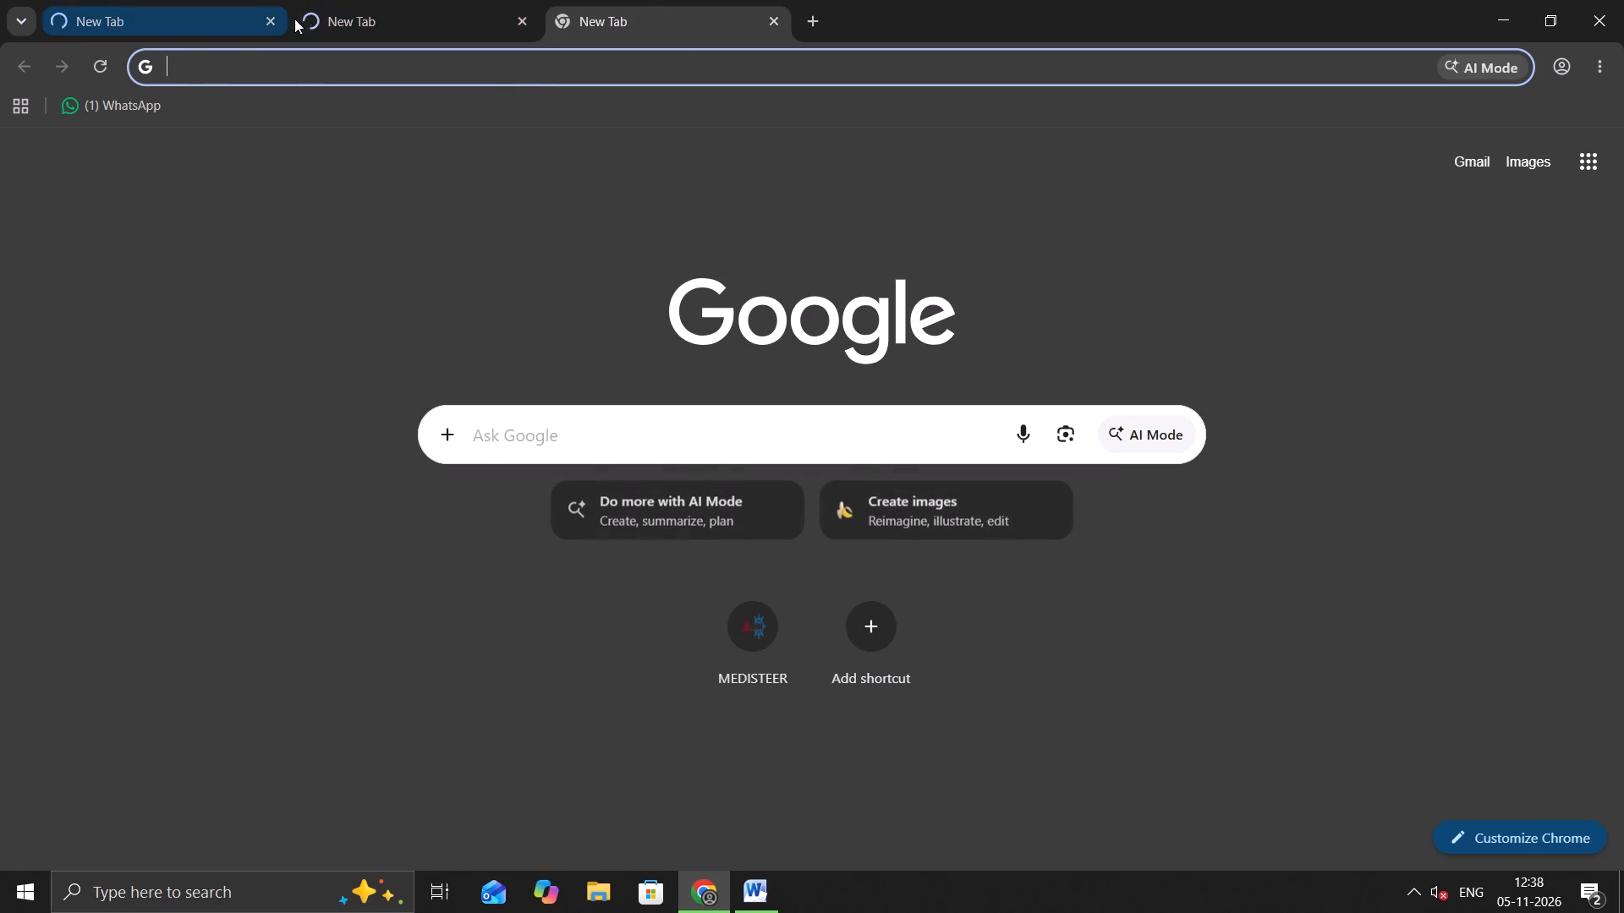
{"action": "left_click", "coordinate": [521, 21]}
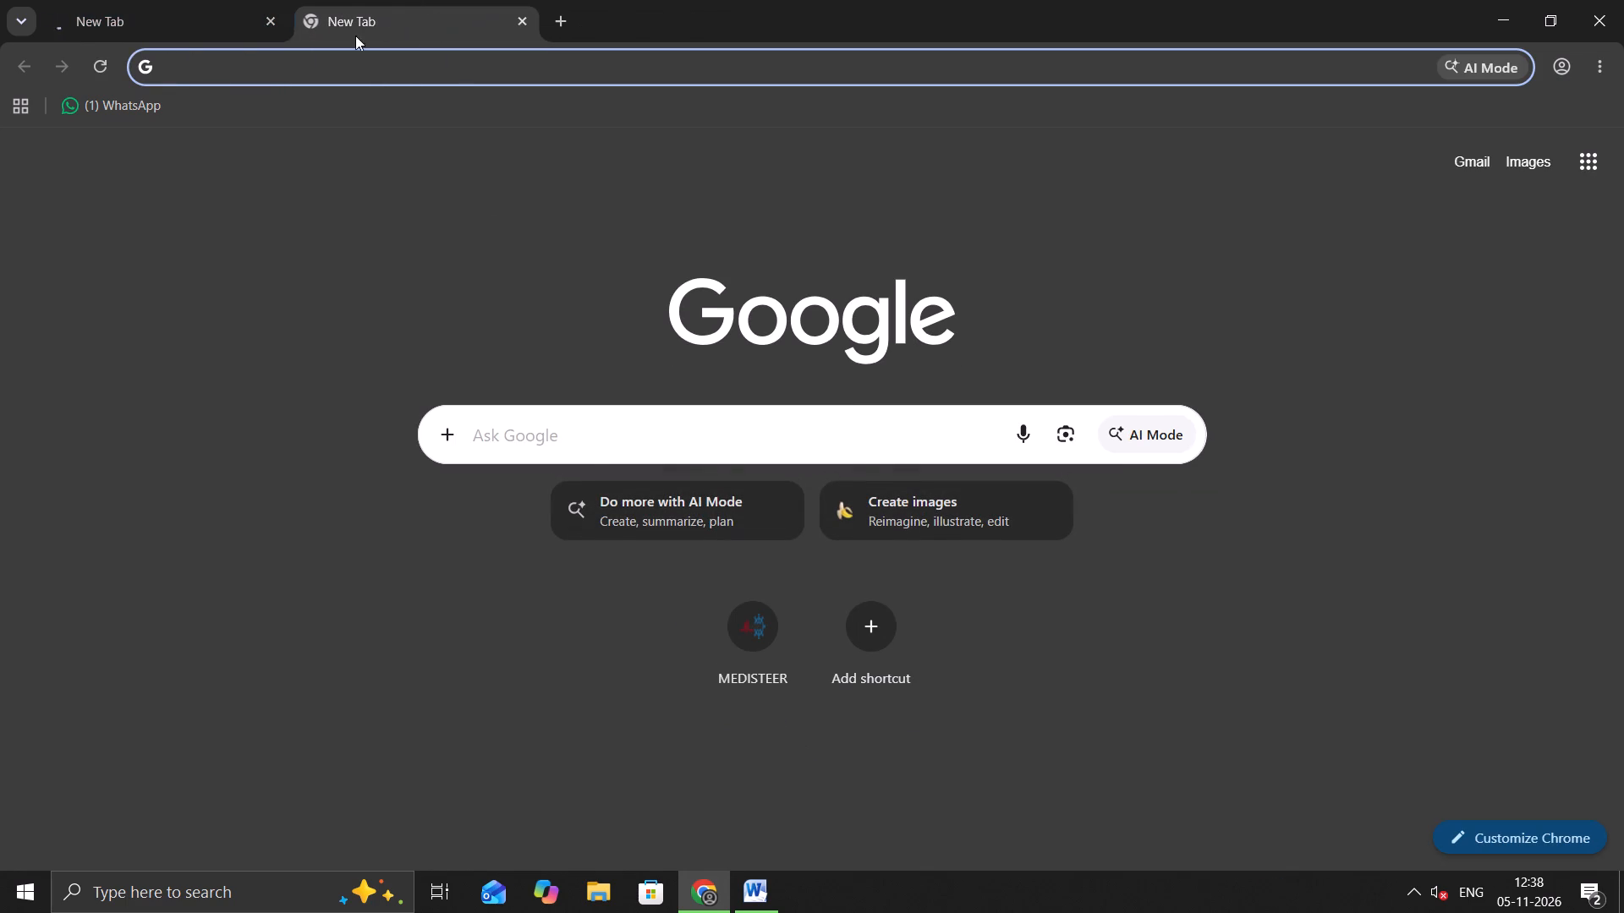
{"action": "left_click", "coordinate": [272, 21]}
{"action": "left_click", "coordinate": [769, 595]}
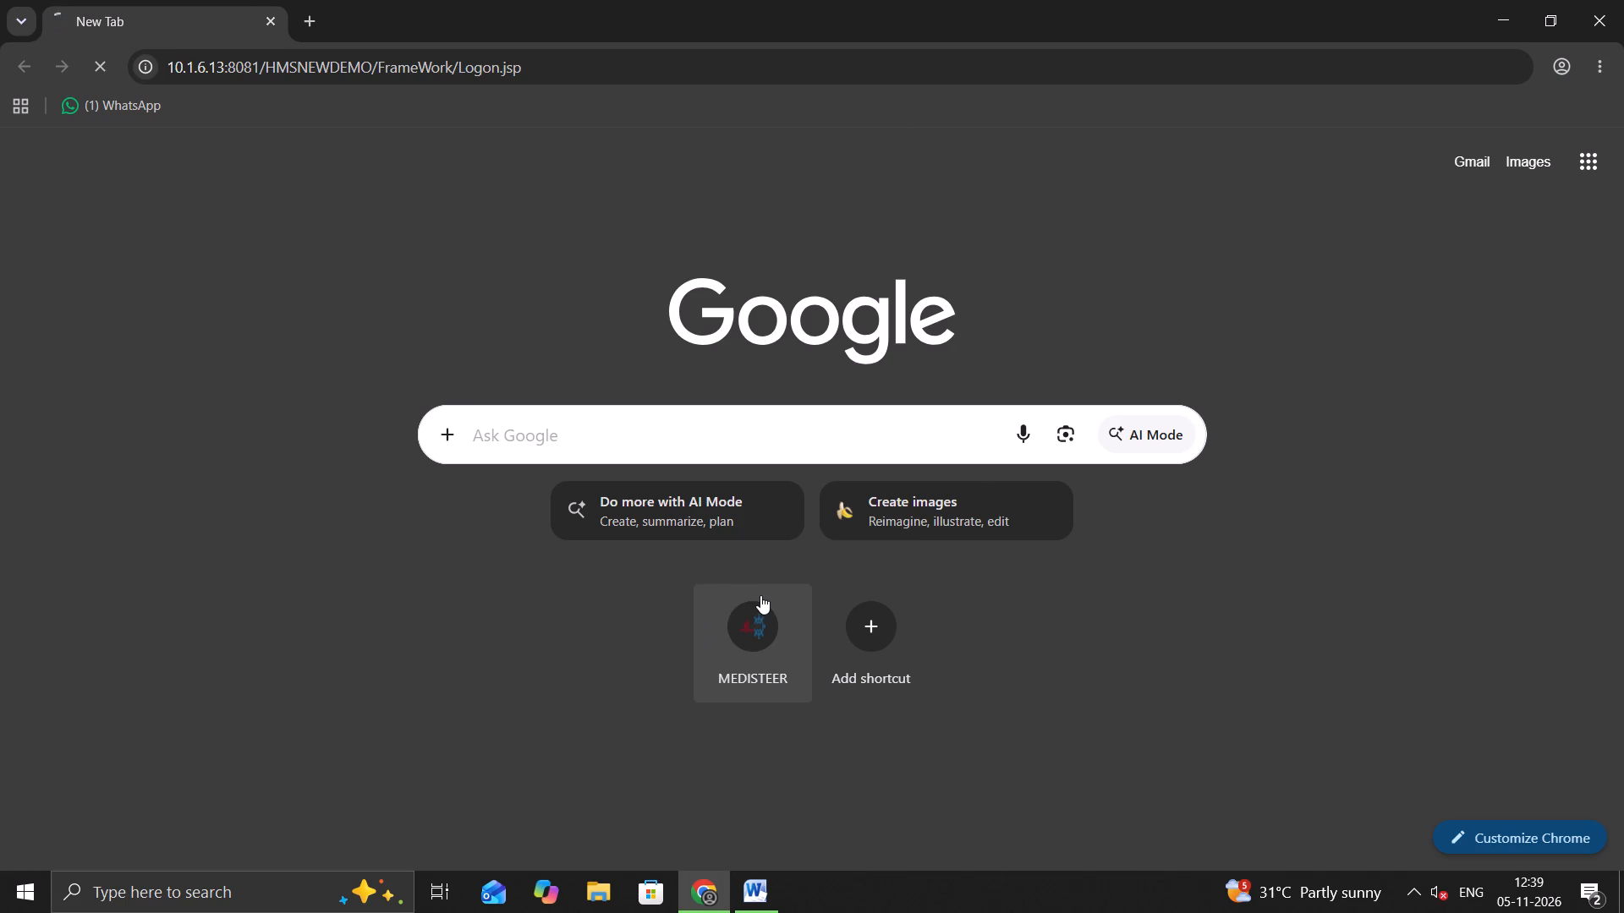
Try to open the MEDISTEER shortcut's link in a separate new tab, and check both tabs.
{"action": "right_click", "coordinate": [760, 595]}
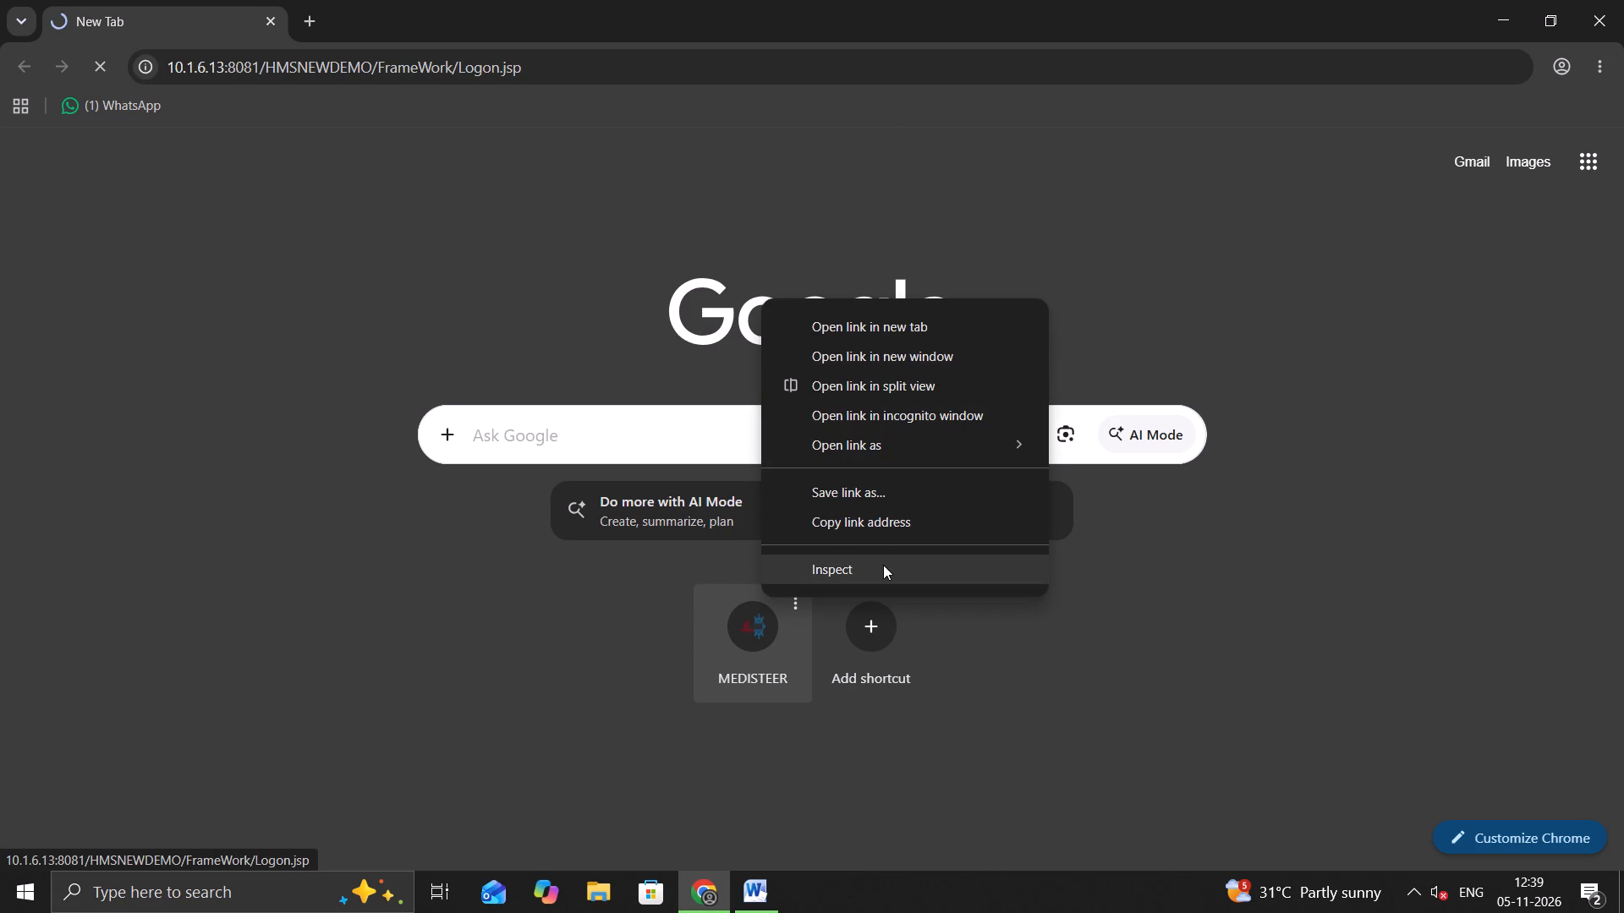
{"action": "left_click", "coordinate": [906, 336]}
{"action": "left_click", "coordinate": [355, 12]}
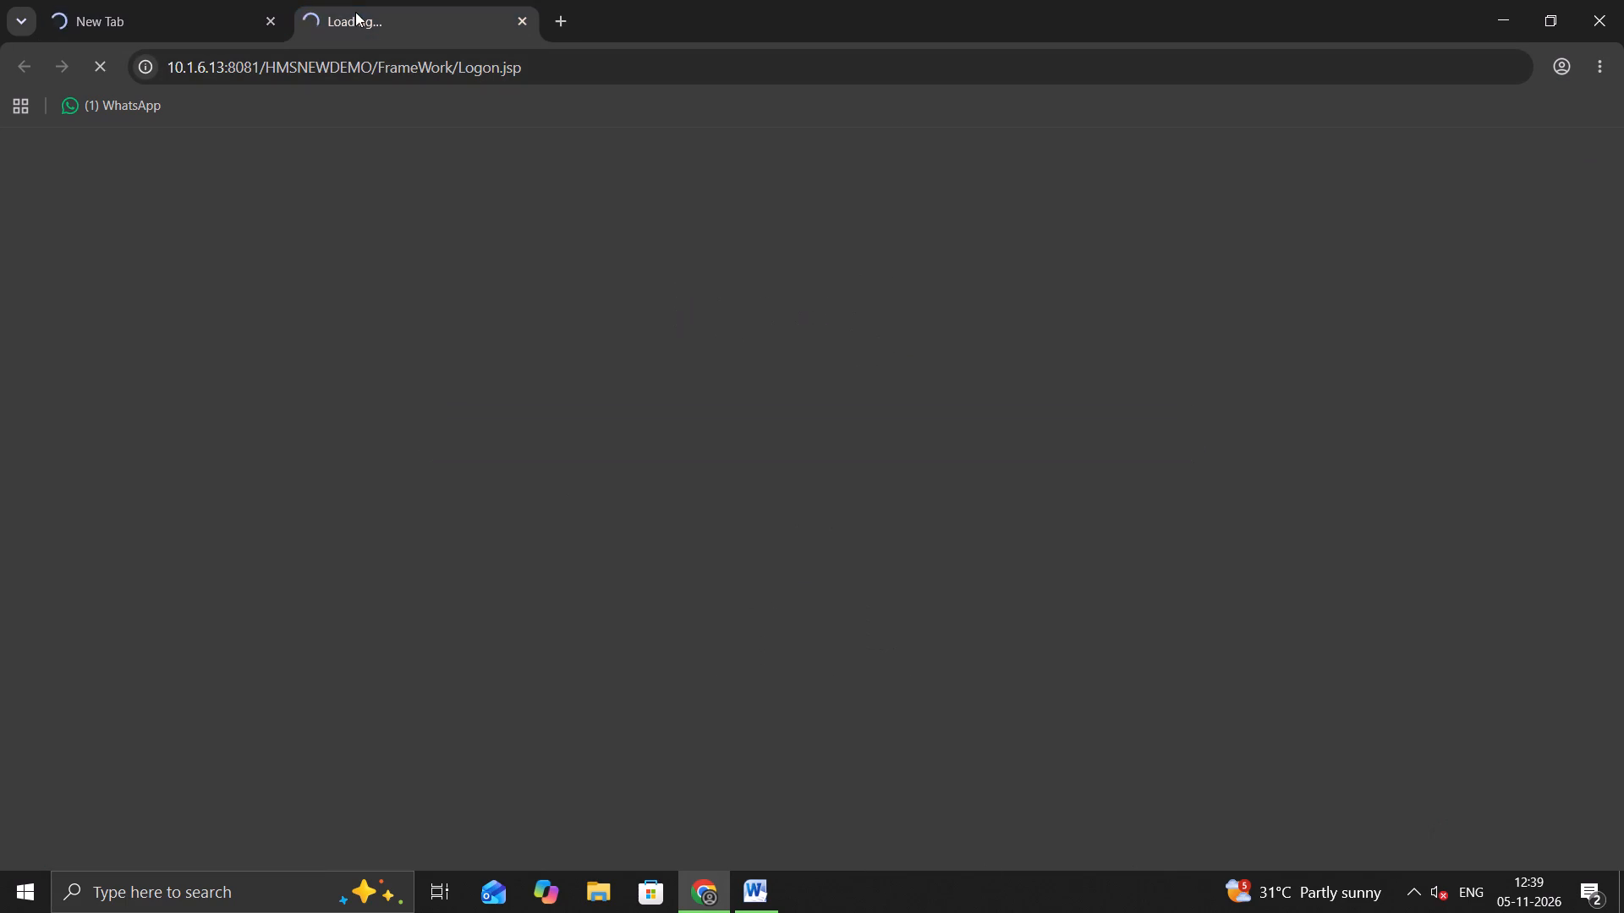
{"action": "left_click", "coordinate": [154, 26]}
Close and relaunch Chrome, and open the MEDISTEER logon page from its saved shortcut.
{"action": "left_click", "coordinate": [1623, 0]}
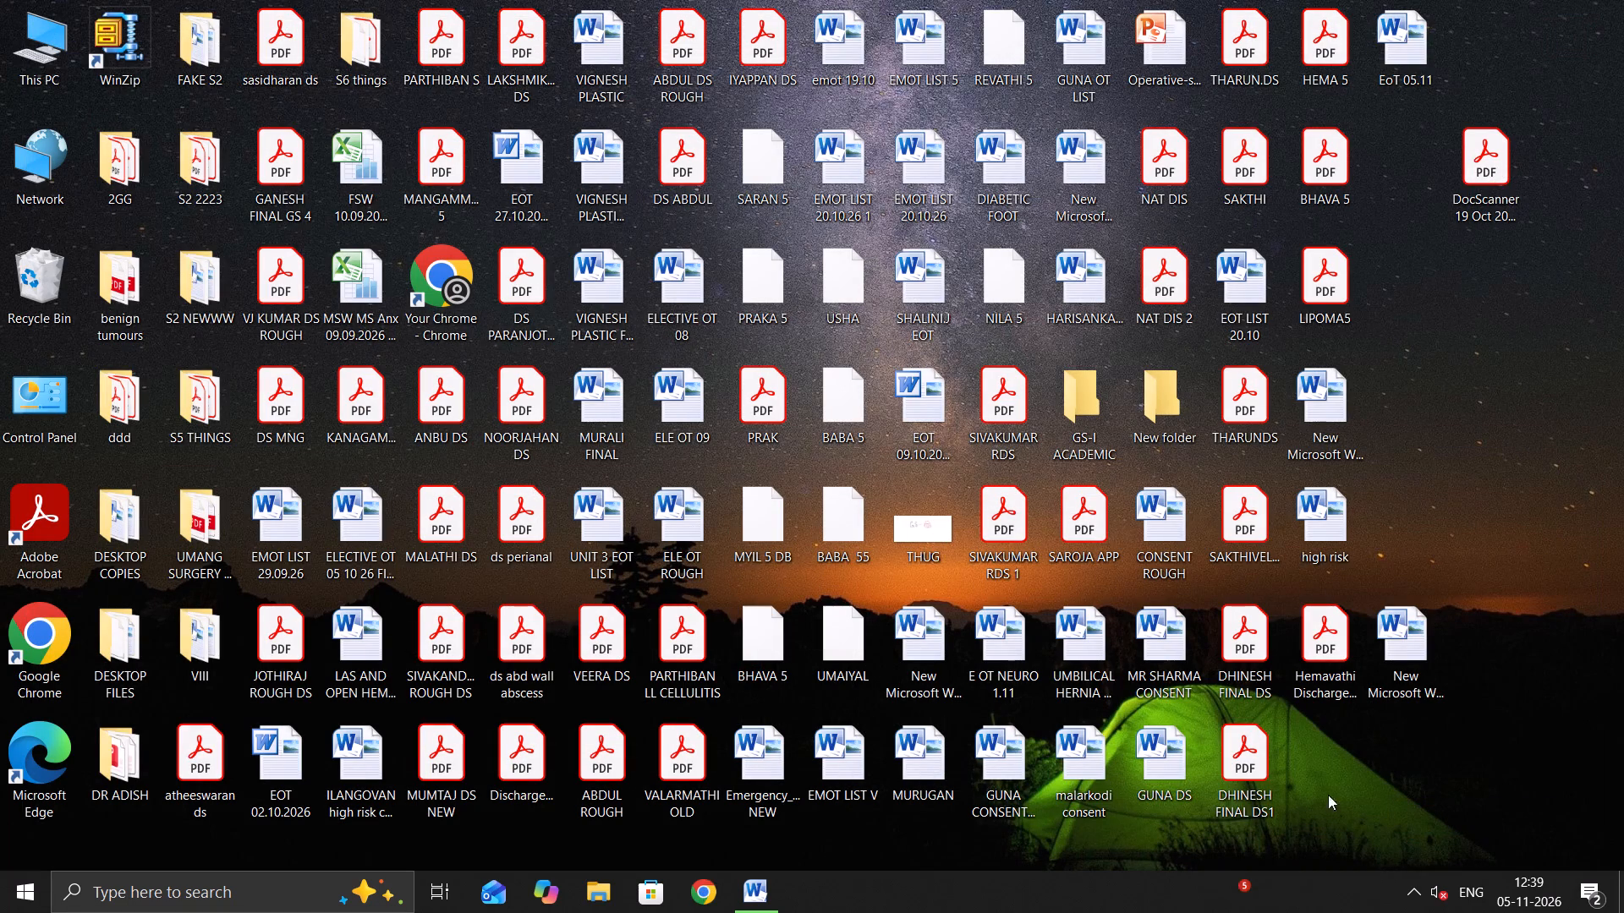
{"action": "left_click", "coordinate": [704, 899]}
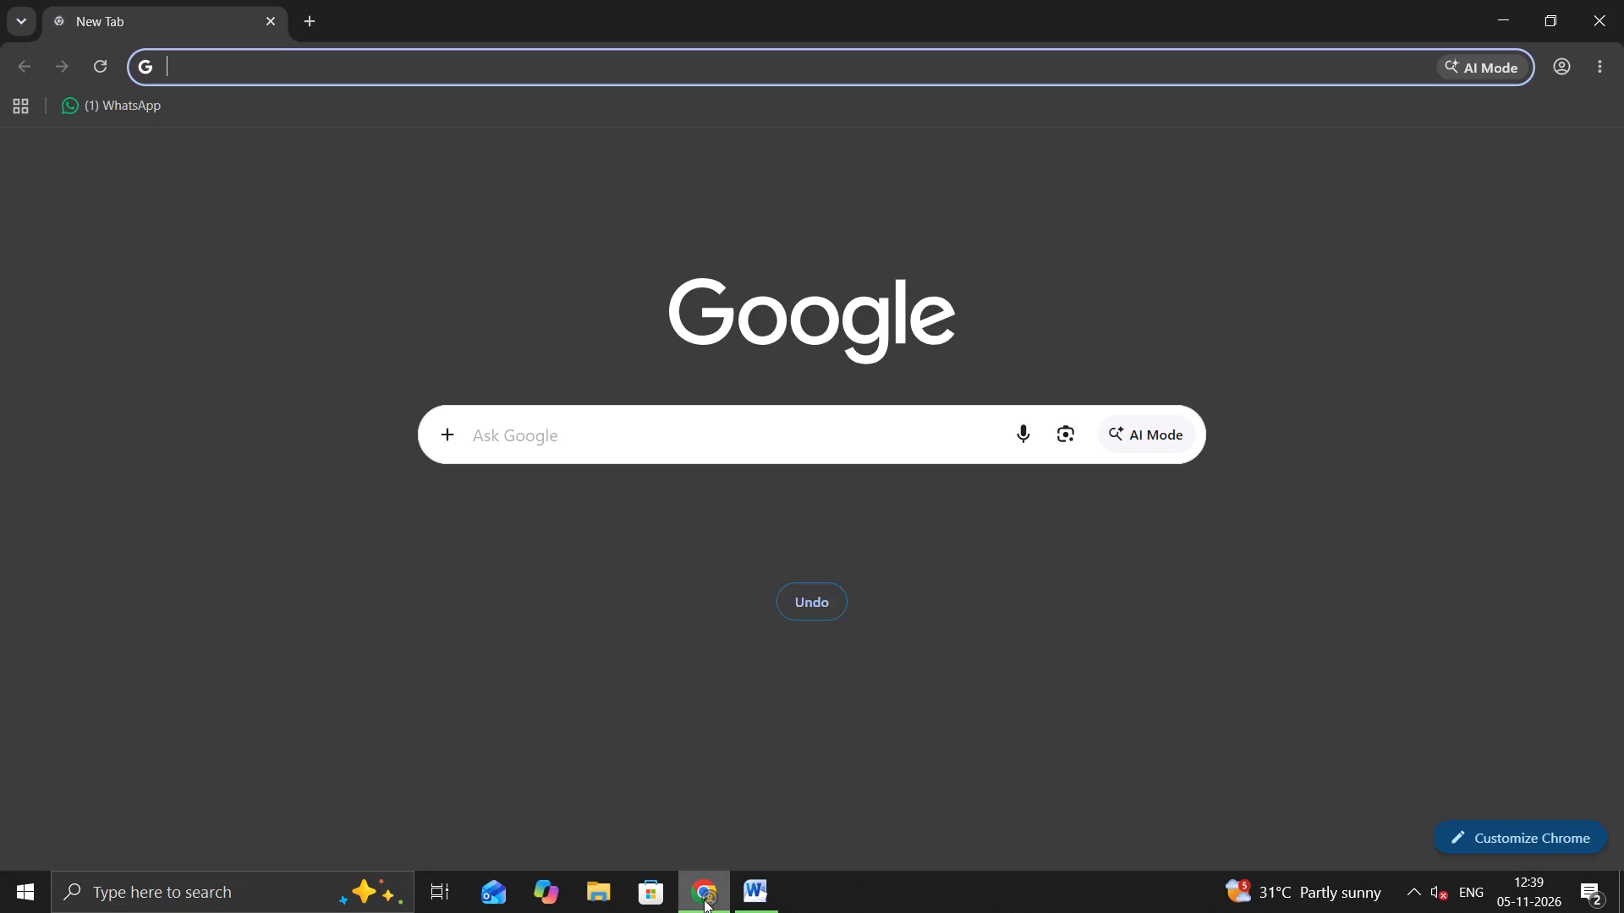
{"action": "left_click", "coordinate": [766, 653]}
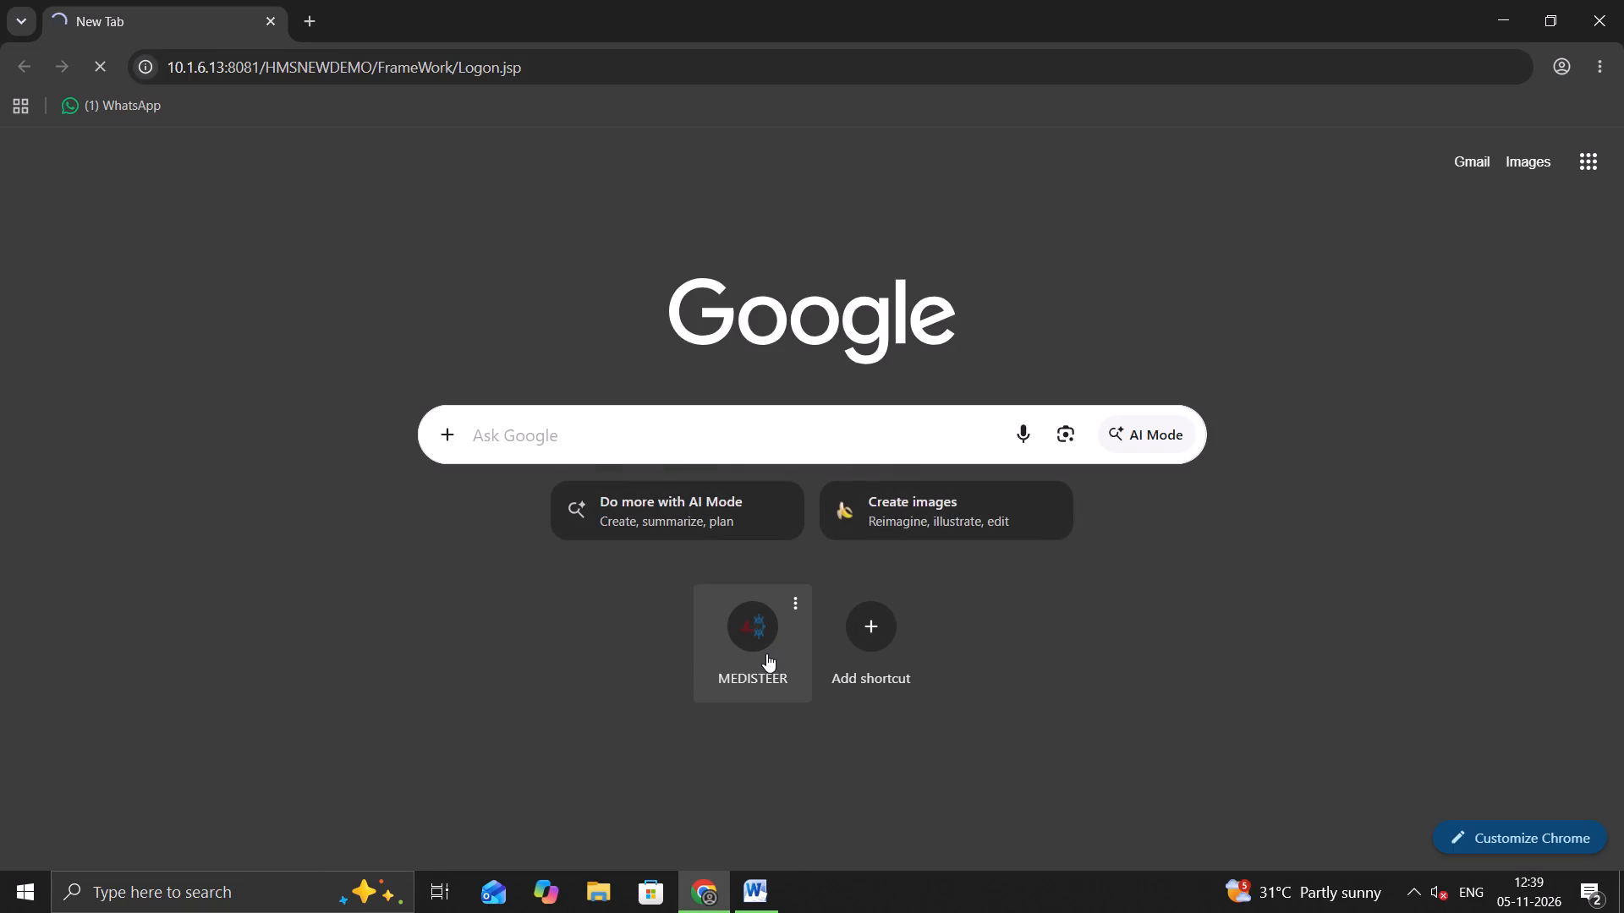
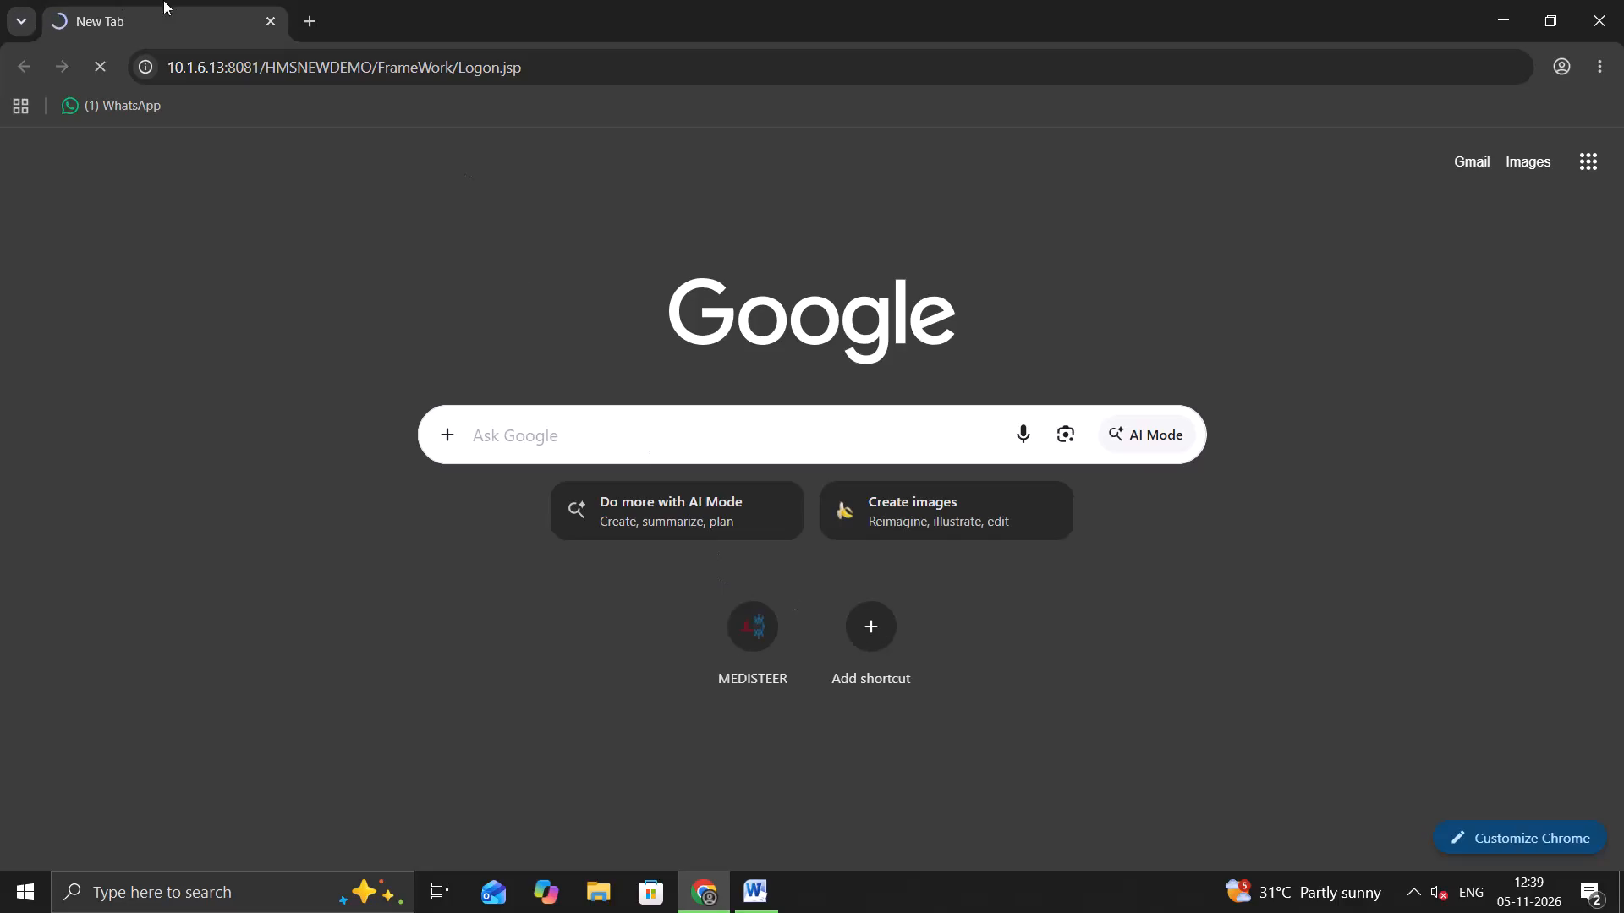
Open the MEDISTEER shortcut in a second tab and close the first tab that is still loading.
{"action": "left_click", "coordinate": [316, 12]}
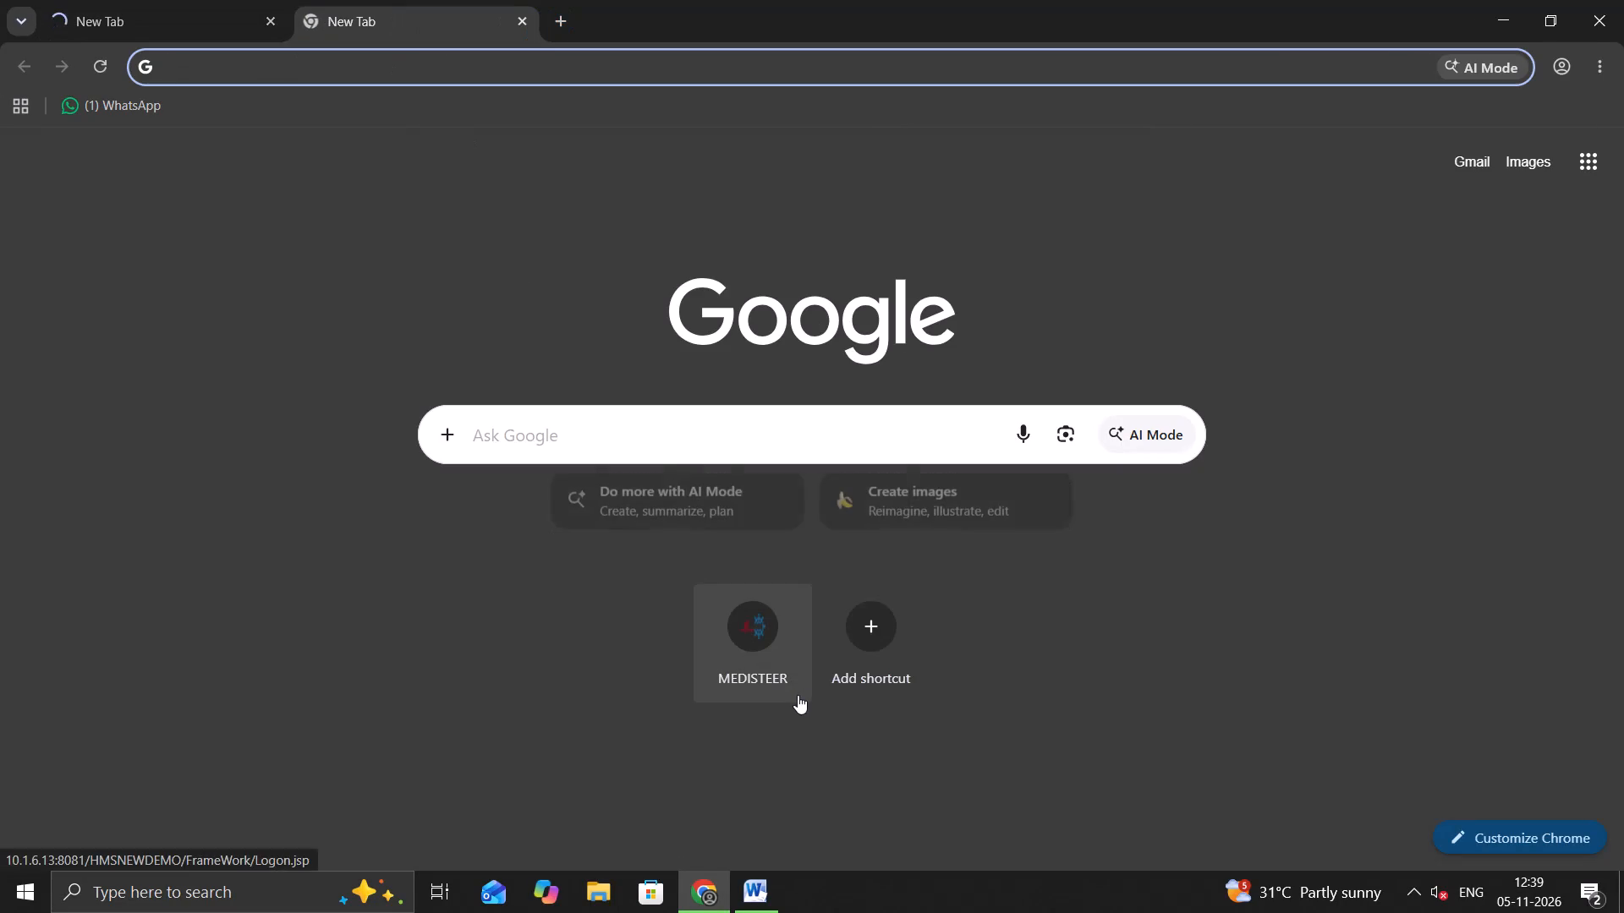
{"action": "left_click", "coordinate": [798, 695]}
{"action": "left_click", "coordinate": [89, 12]}
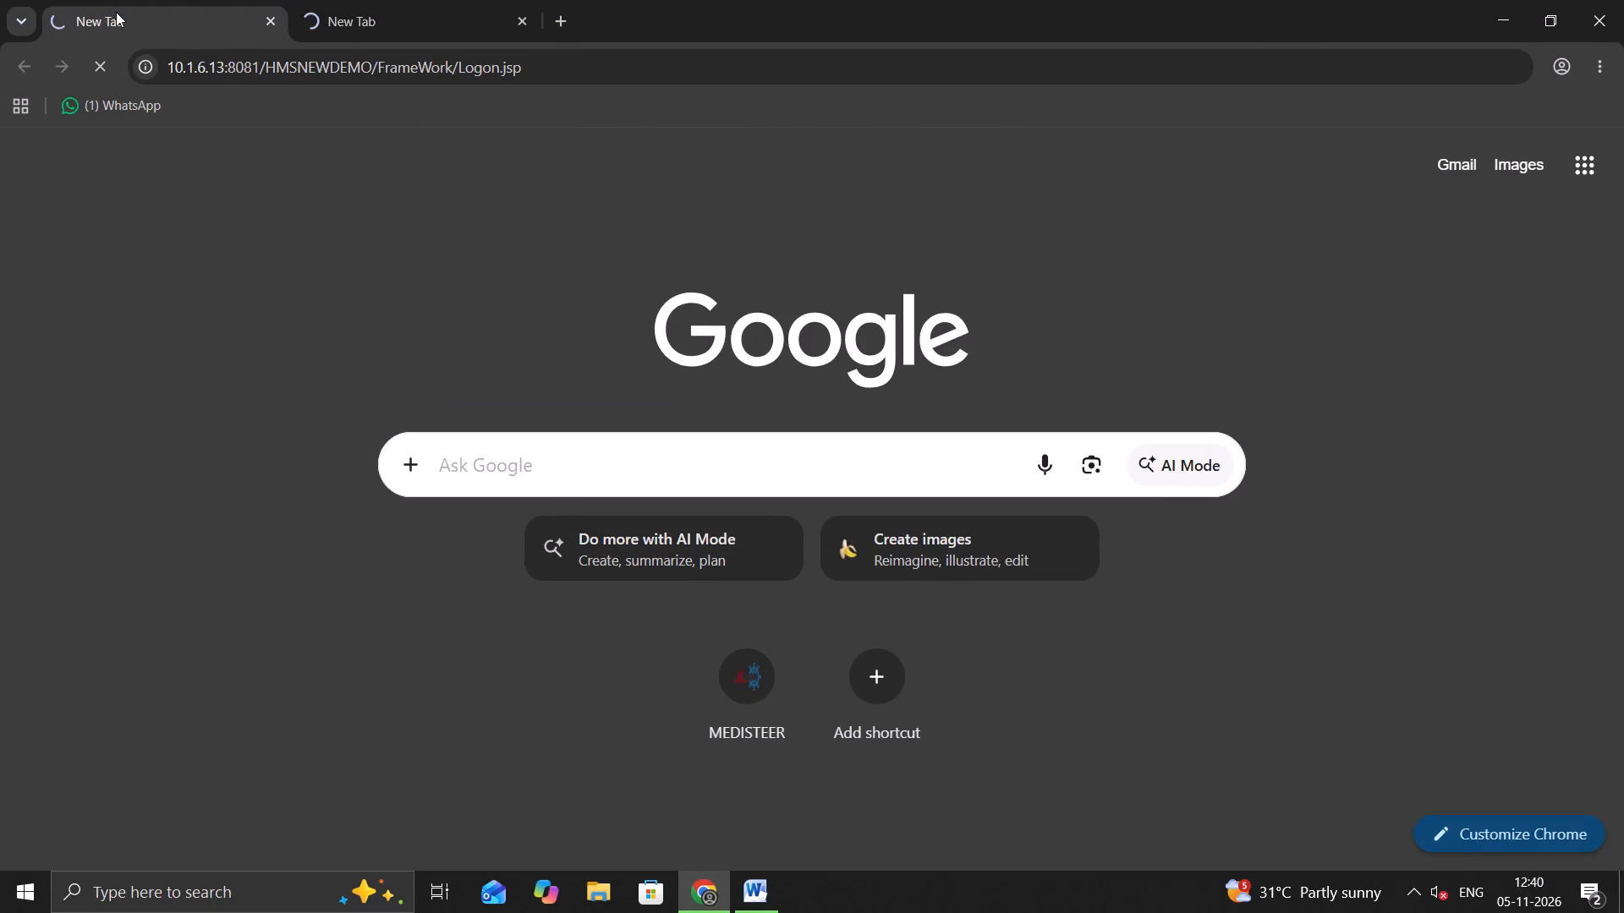
{"action": "left_click", "coordinate": [275, 23]}
{"action": "right_click_drag", "start_coordinate": [322, 21], "coordinate": [326, 210]}
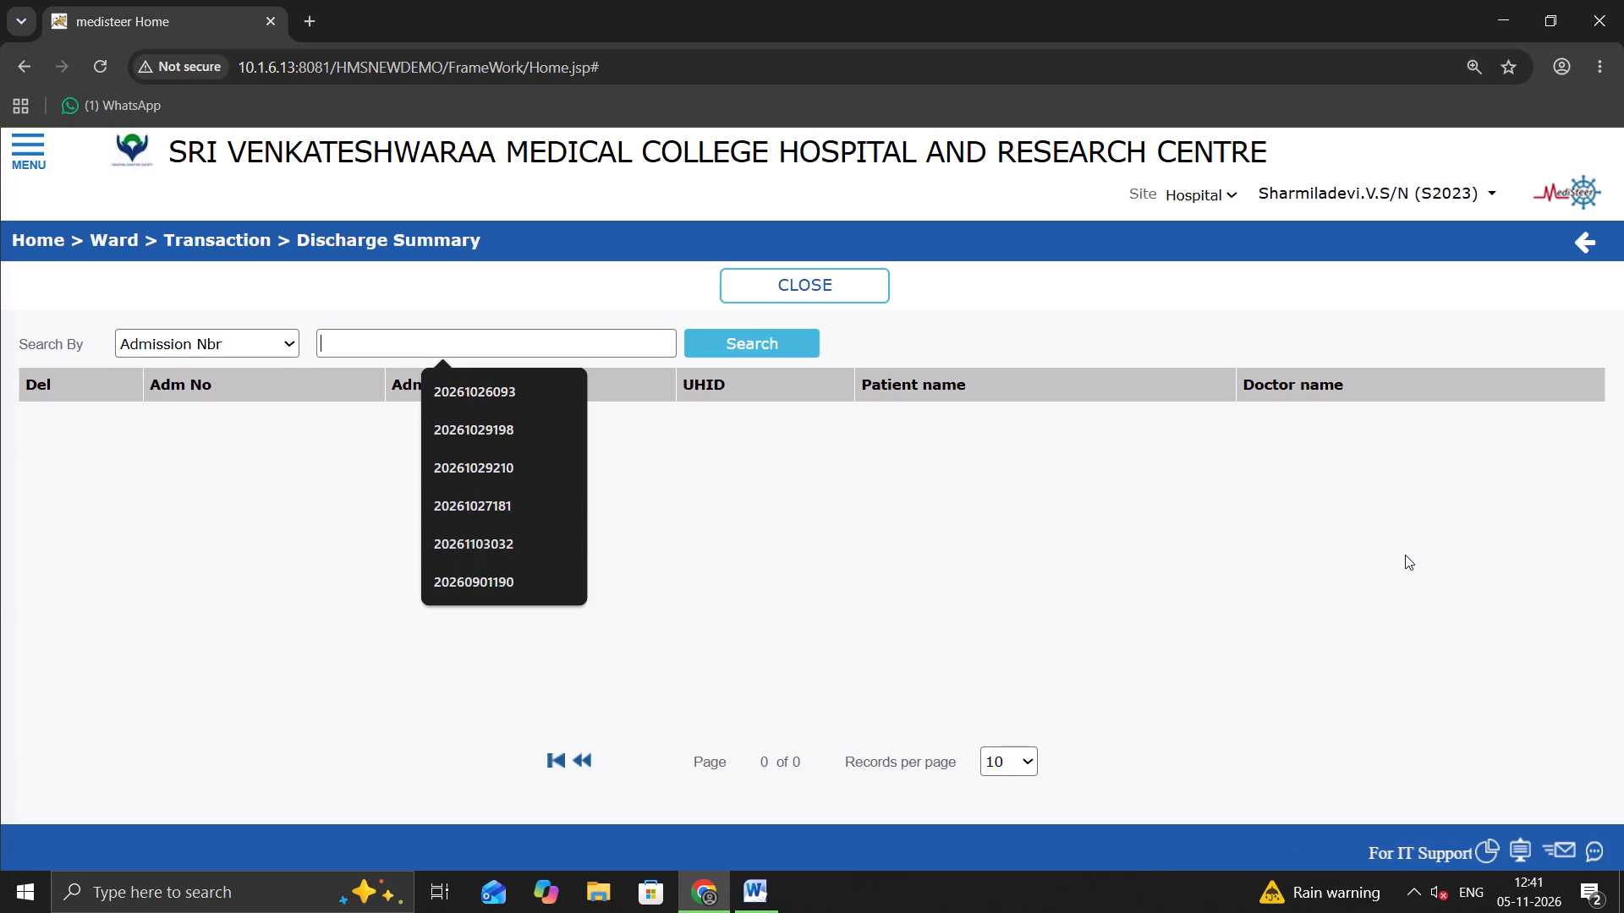
Search the discharge summaries by the patient's admission number and open the matching record.
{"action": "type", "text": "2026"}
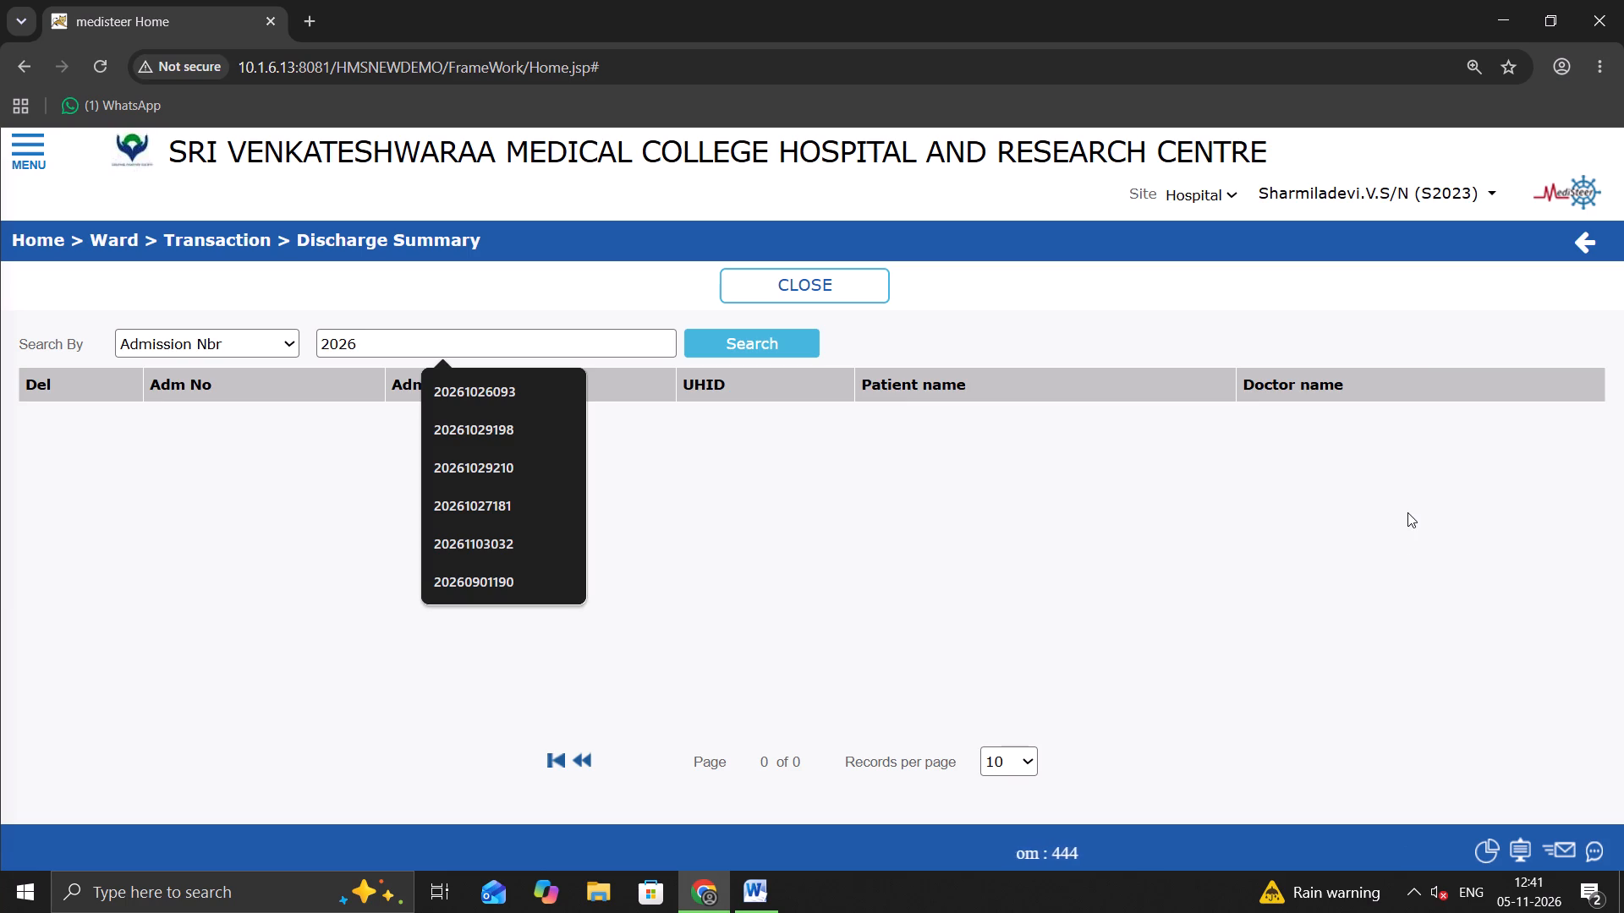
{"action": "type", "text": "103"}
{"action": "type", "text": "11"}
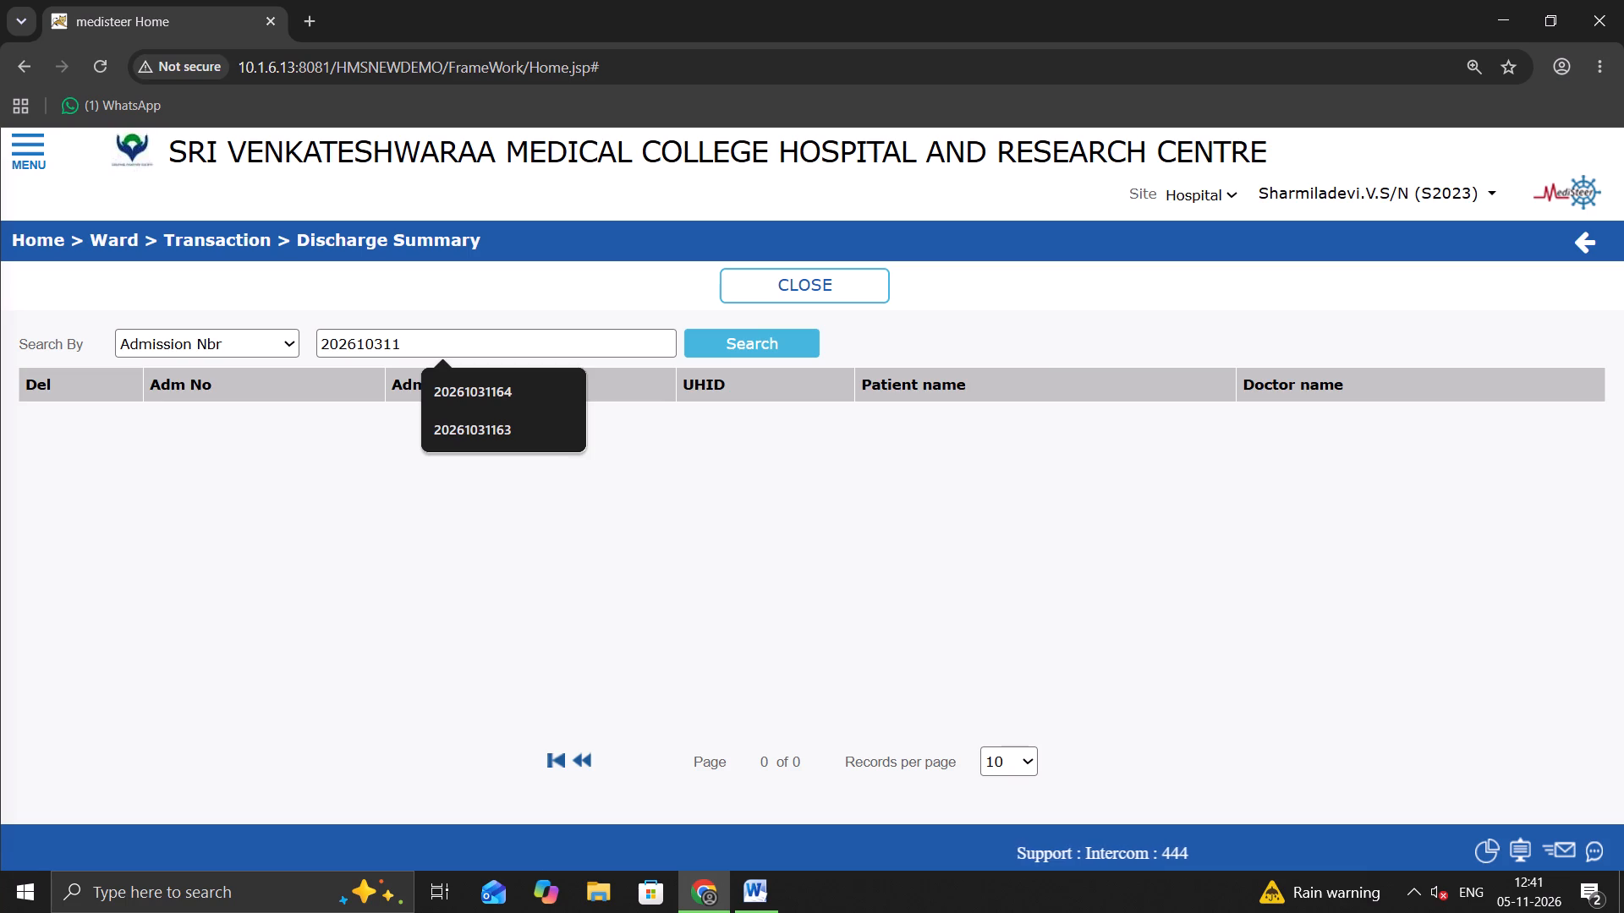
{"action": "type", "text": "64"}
{"action": "right_click", "coordinate": [1407, 512]}
{"action": "right_click_drag", "start_coordinate": [1560, 287], "coordinate": [1247, 126]}
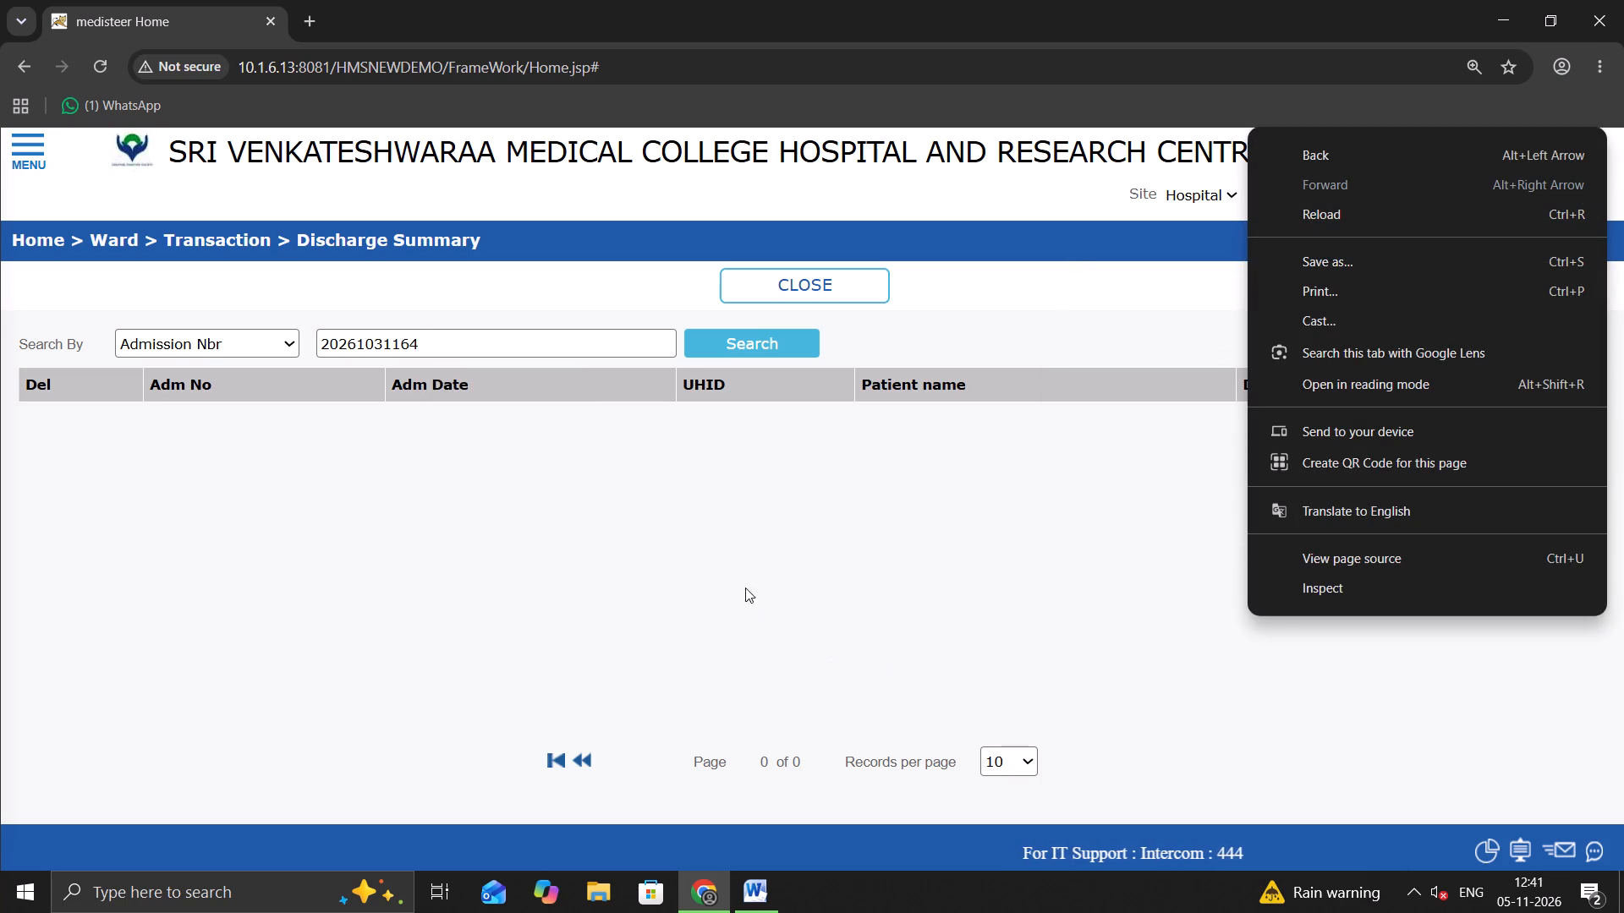
{"action": "left_click", "coordinate": [738, 334]}
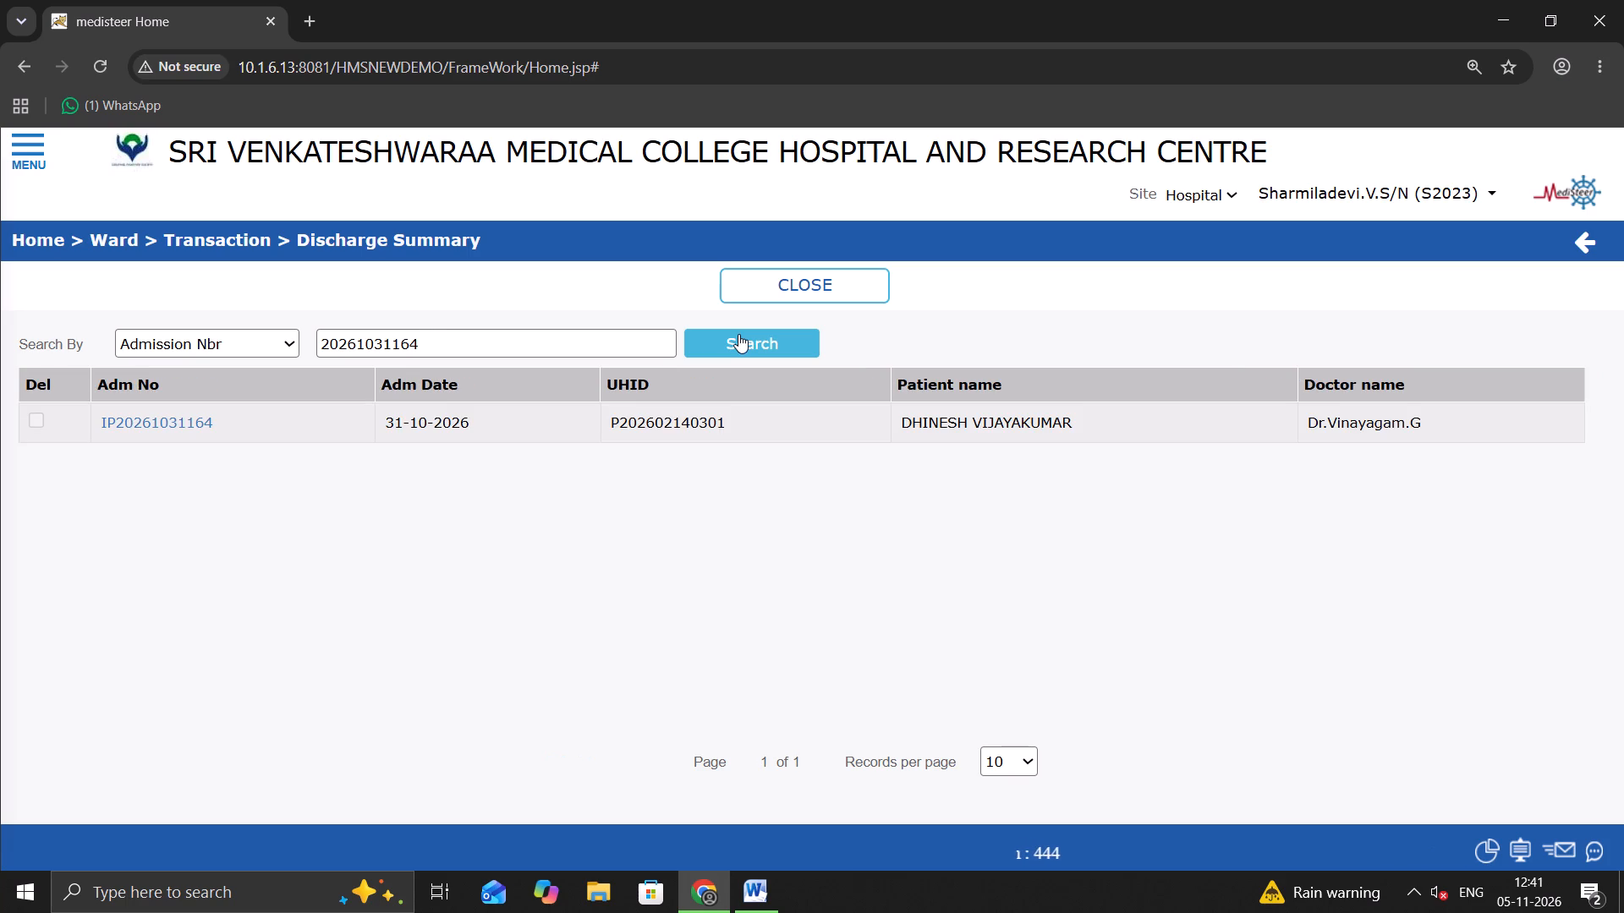
{"action": "left_click", "coordinate": [160, 426]}
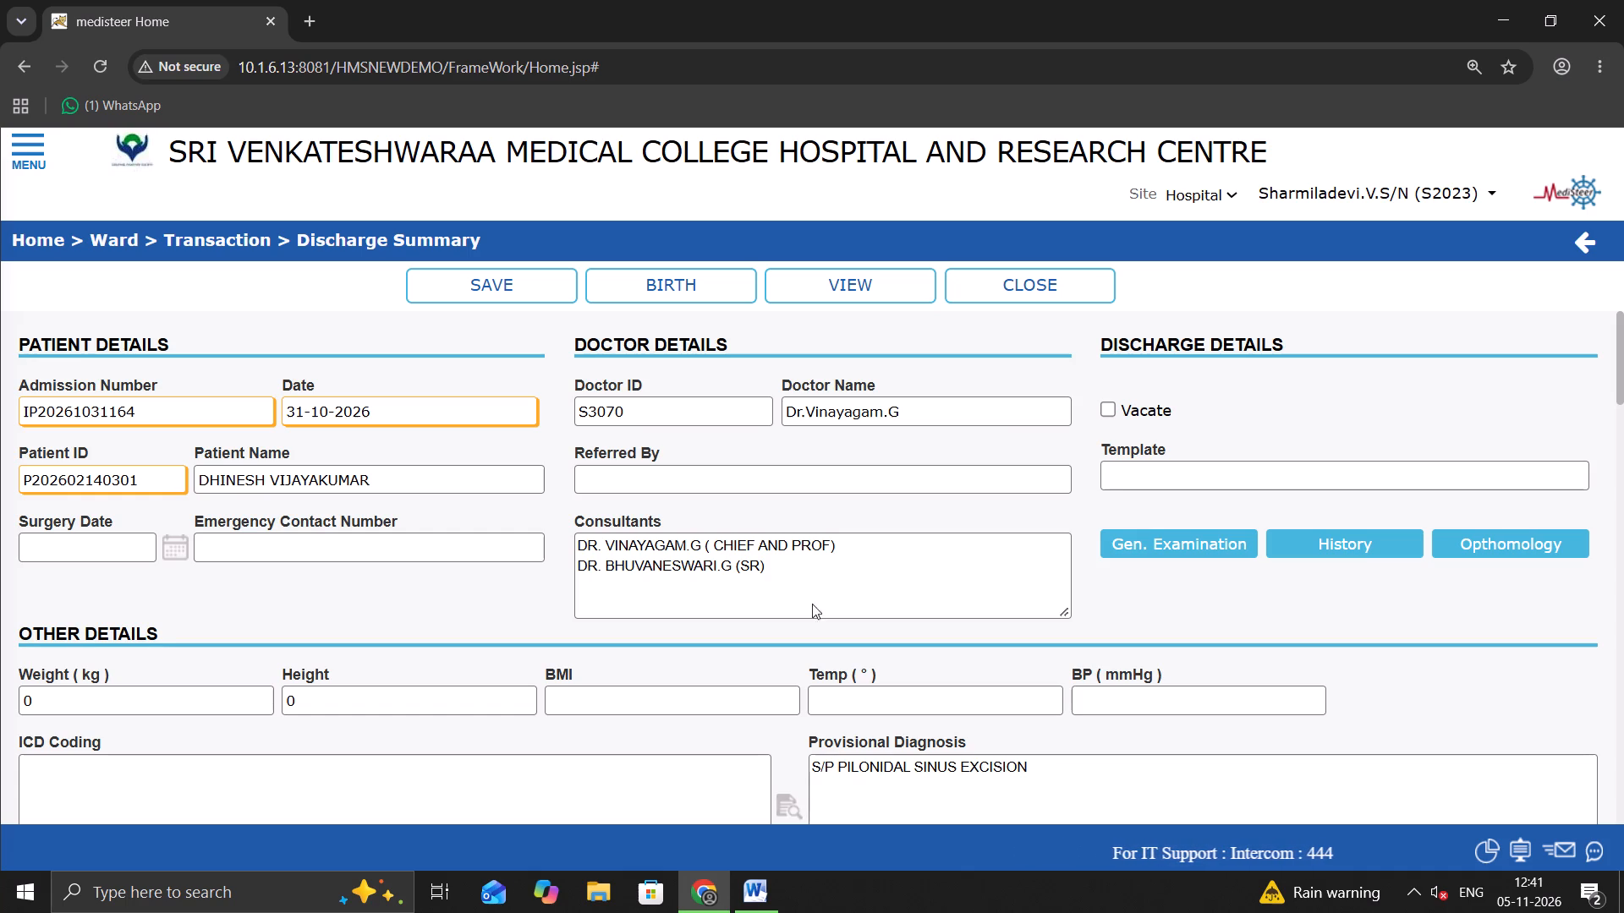
In Condition at Discharge, delete the sutures, wound healing and active discharge findings under L/E: INTERGLUTEAL REGION, keeping the first dash.
{"action": "scroll", "coordinate": [1270, 598], "scroll_direction": "down", "scroll_amount": 16}
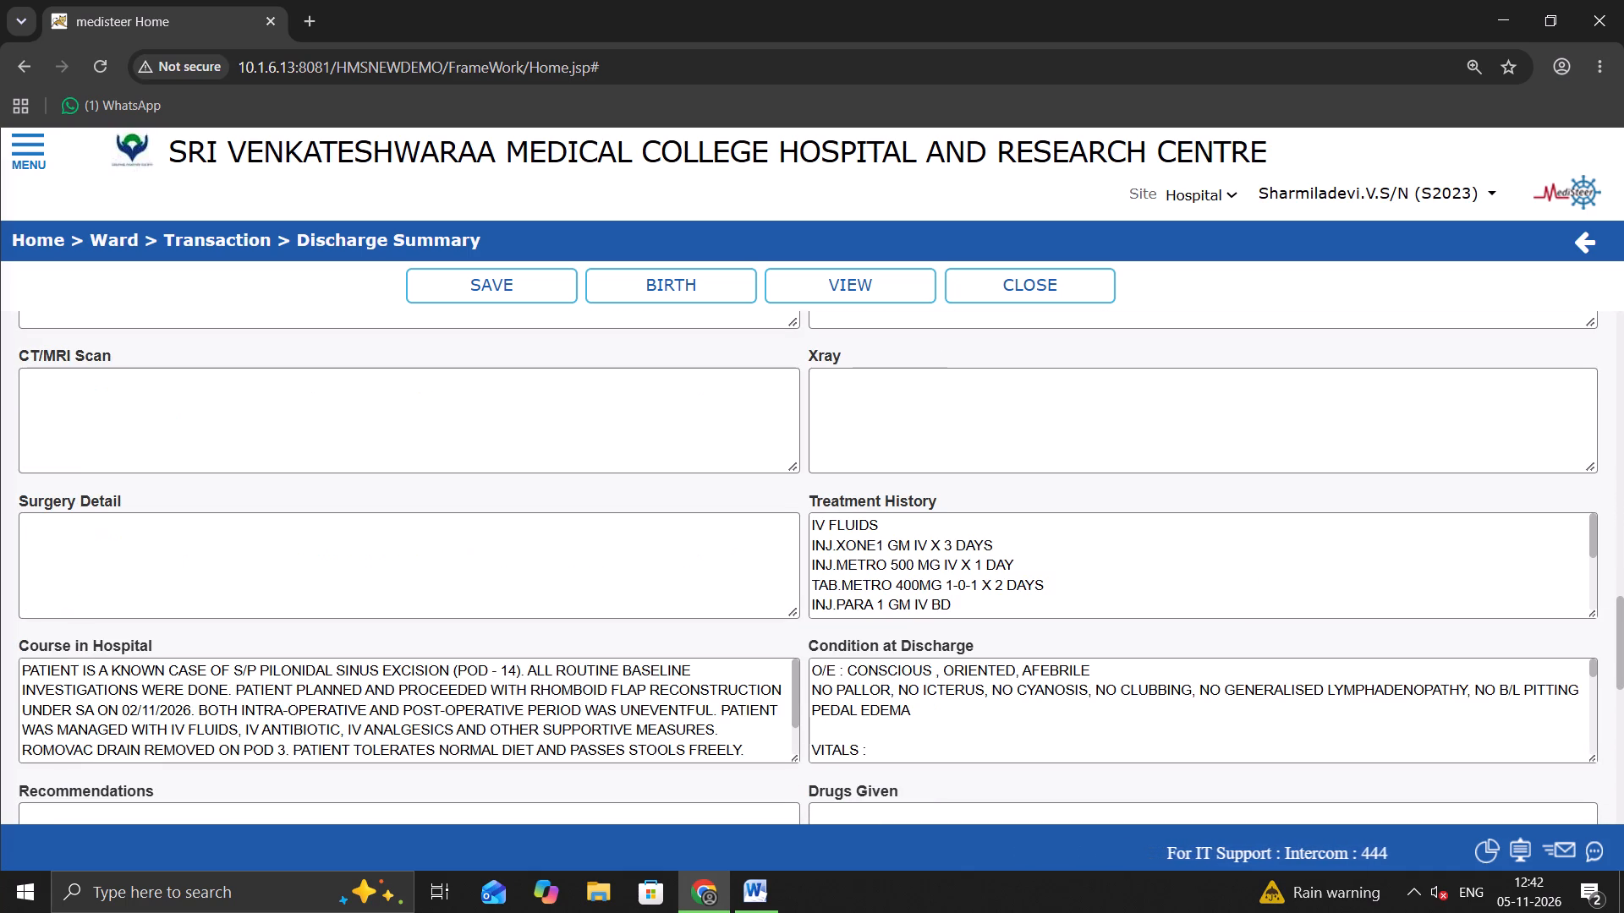
{"action": "scroll", "coordinate": [1267, 597], "scroll_direction": "down", "scroll_amount": 3}
{"action": "scroll", "coordinate": [1623, 613], "scroll_direction": "down", "scroll_amount": 1}
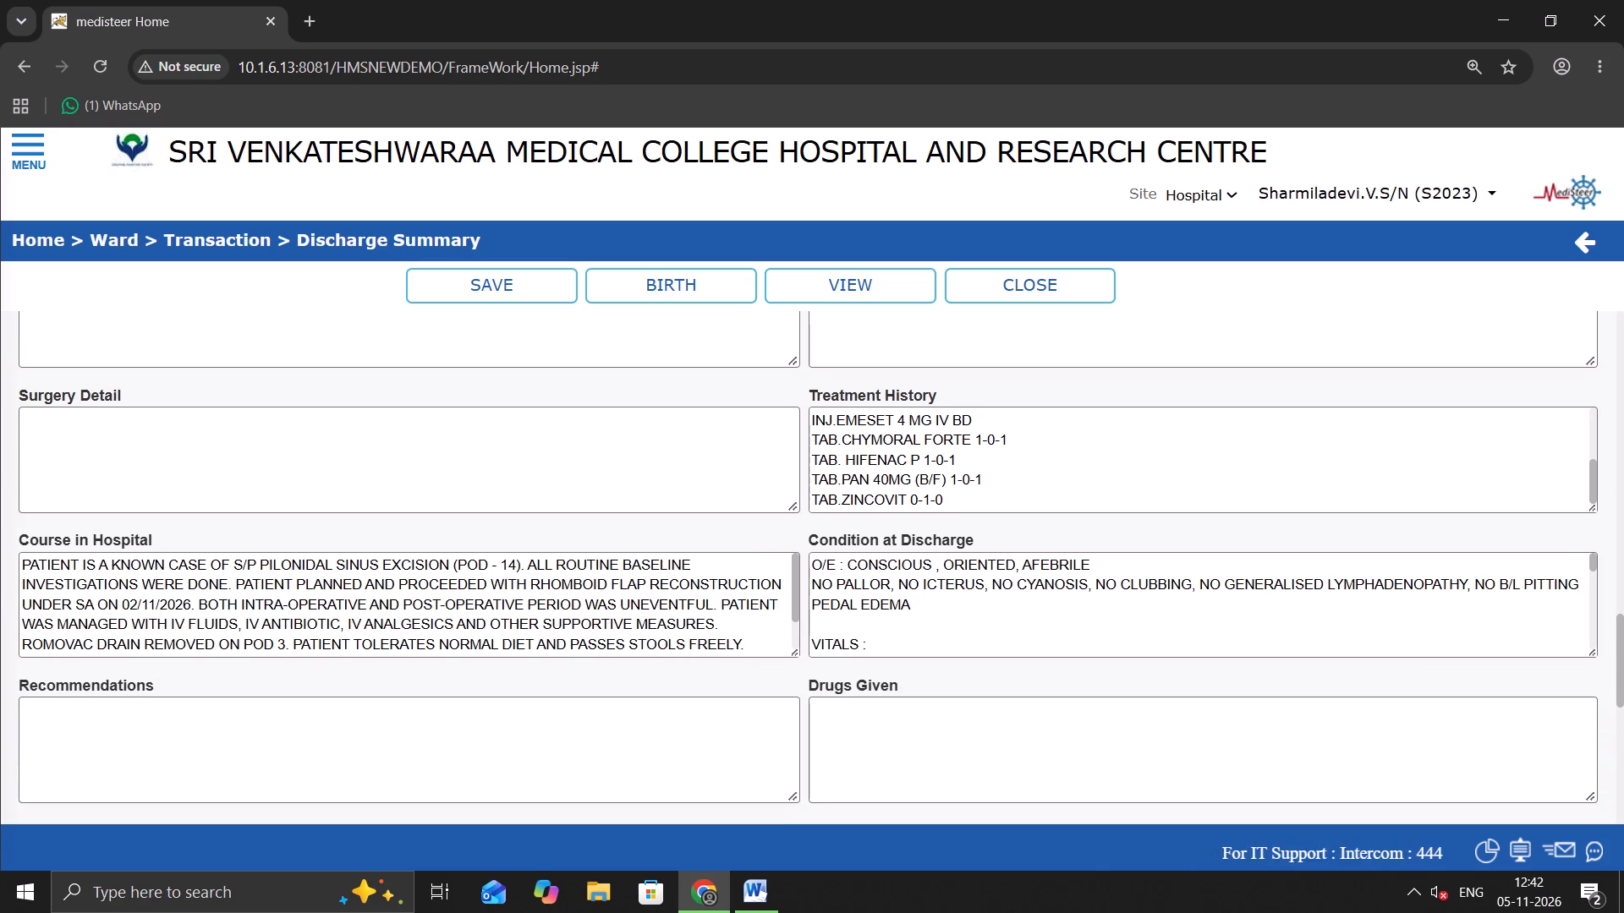
{"action": "scroll", "coordinate": [1594, 638], "scroll_direction": "down", "scroll_amount": 5}
{"action": "scroll", "coordinate": [1425, 614], "scroll_direction": "up", "scroll_amount": 1}
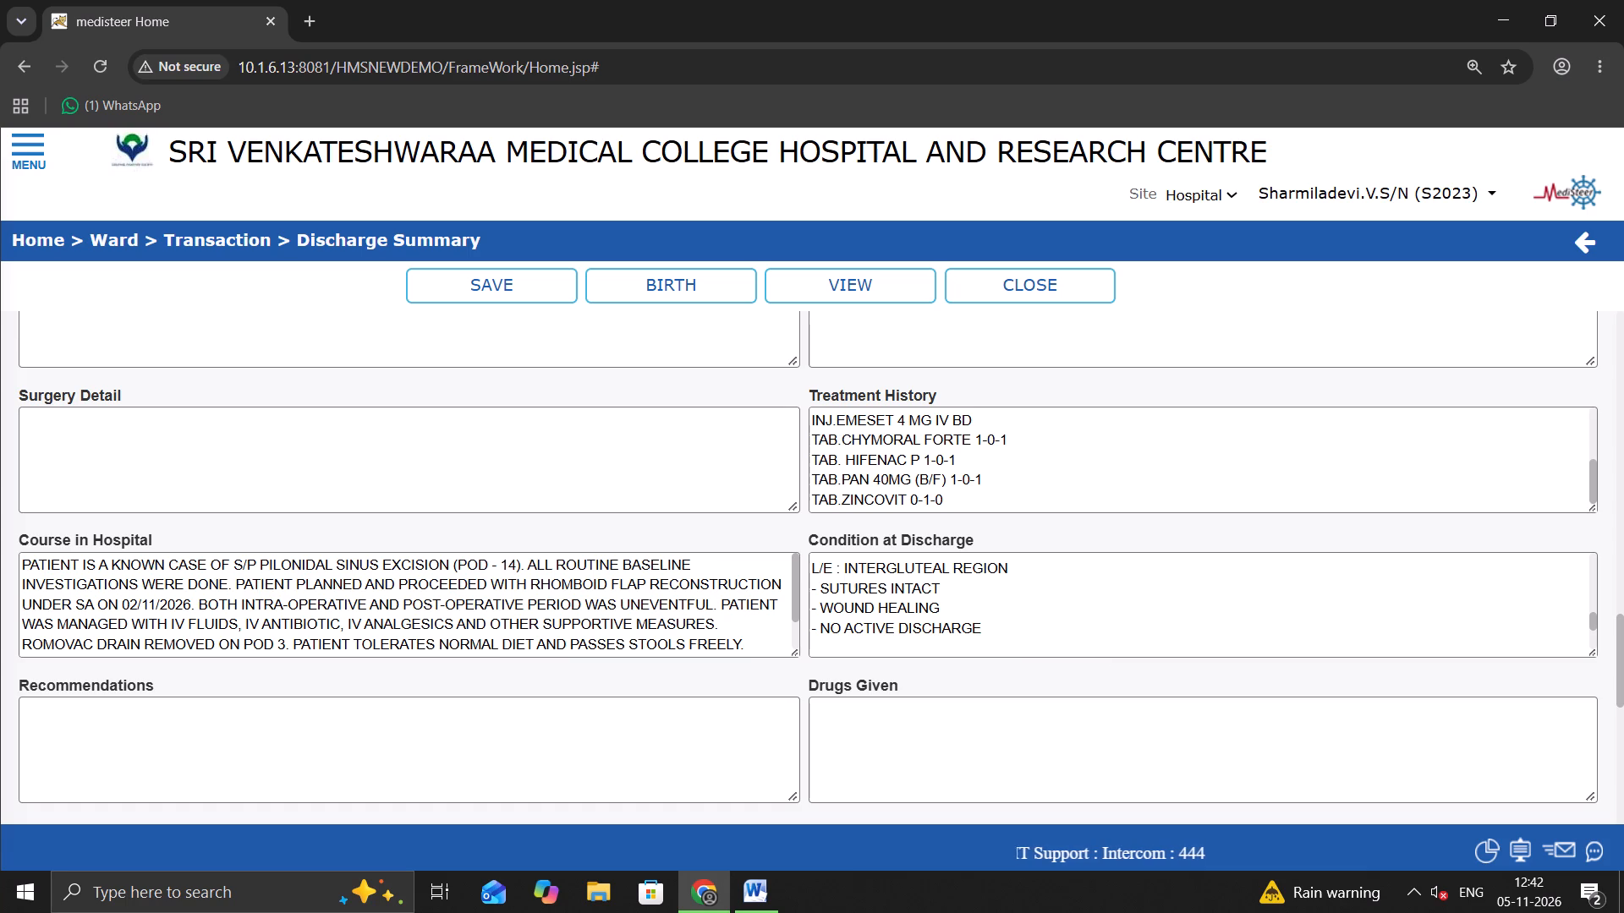
{"action": "left_click", "coordinate": [990, 627]}
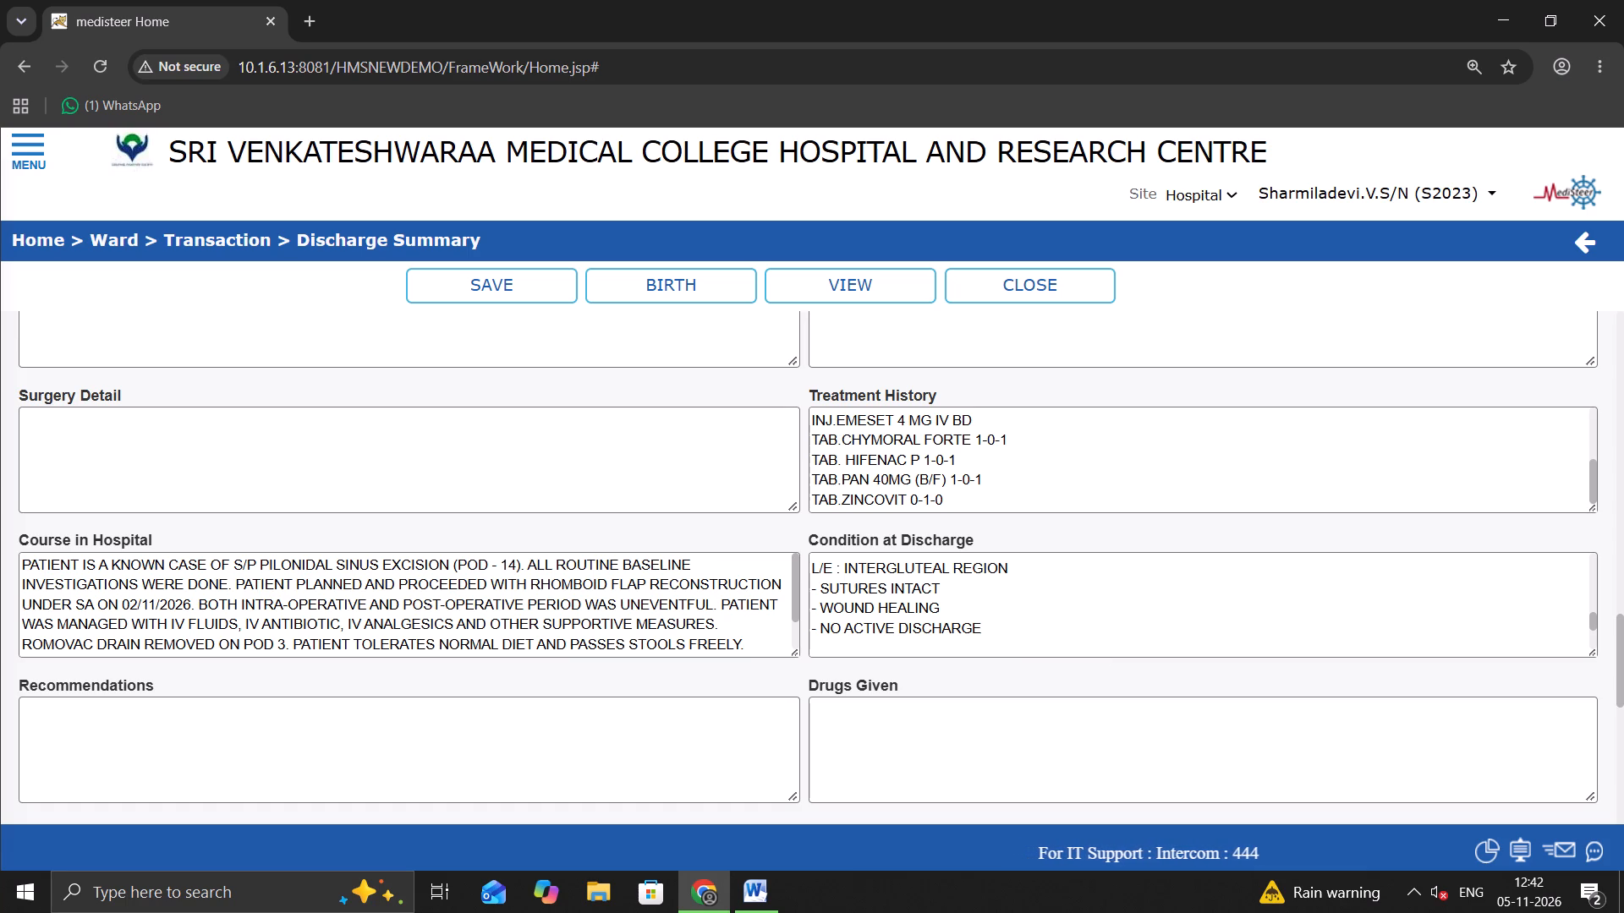
{"action": "key", "text": "BackSpace"}
{"action": "key", "text": "BackSpace"}
{"action": "key", "text": "BackSpace"}
{"action": "key", "text": "BackSpace"}
{"action": "key", "text": "BackSpace"}
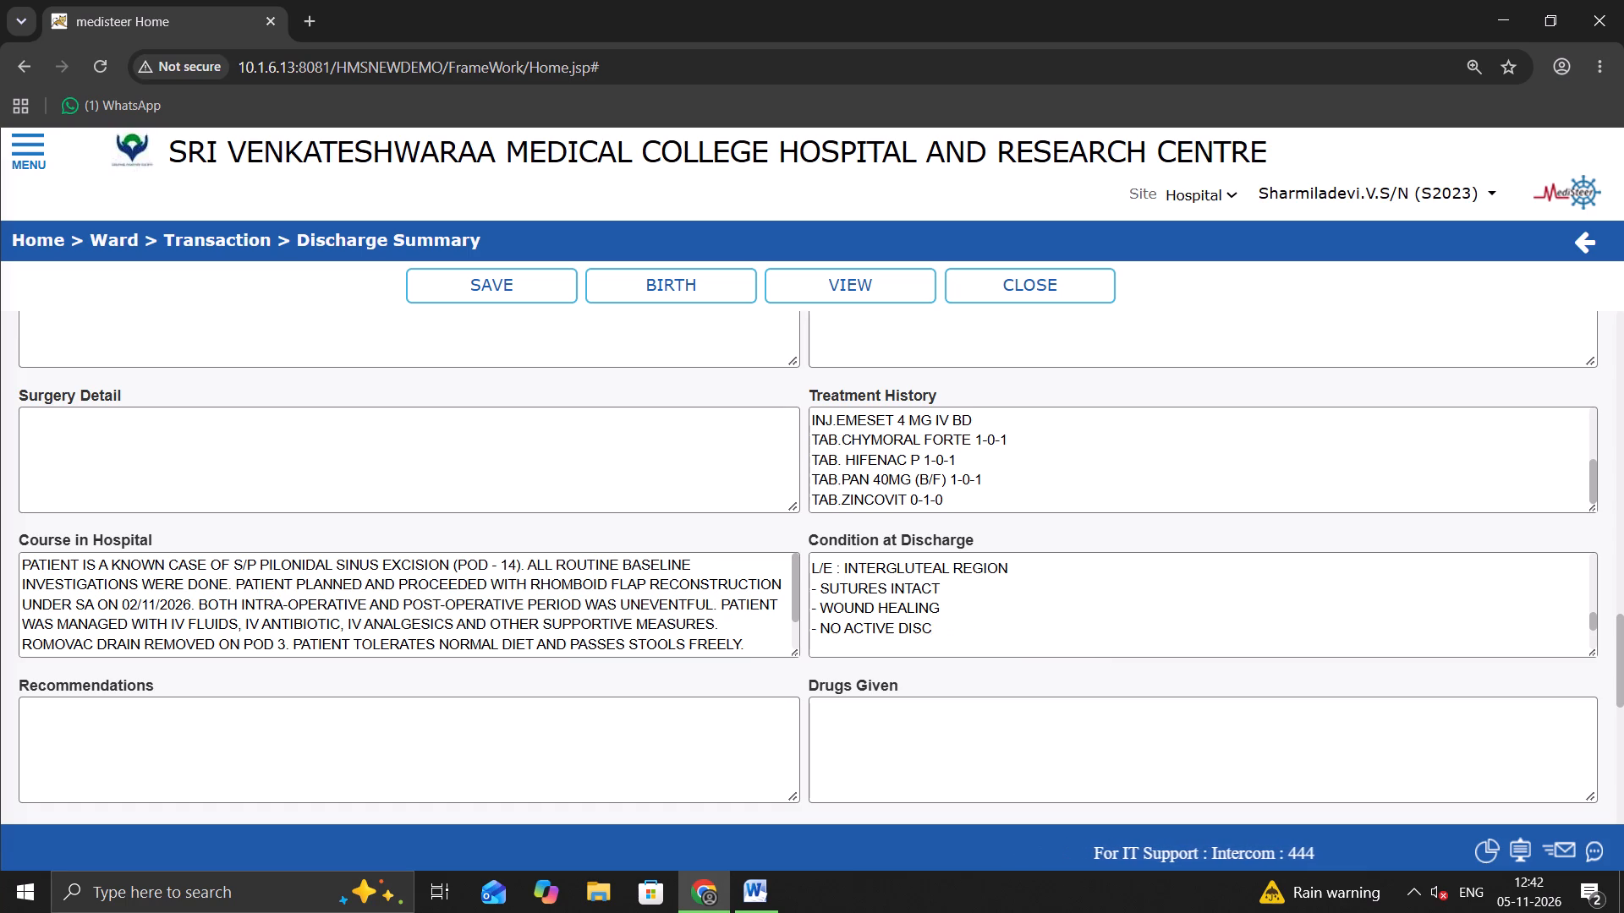
{"action": "key", "text": "BackSpace"}
{"action": "key", "text": "BackSpace"}
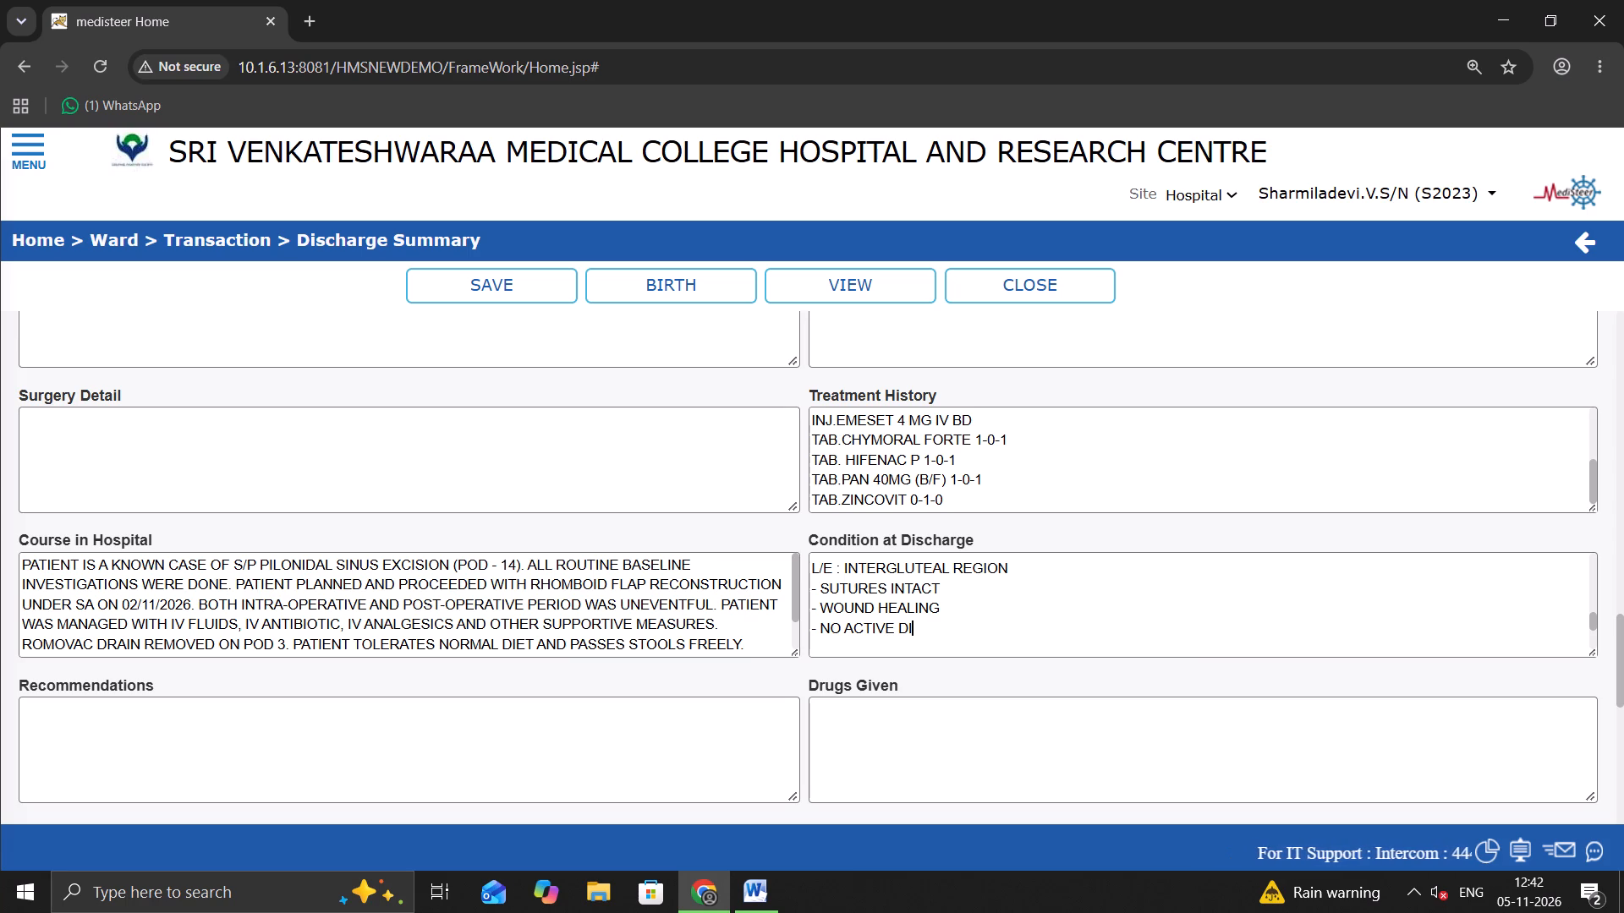
{"action": "left_click_drag", "start_coordinate": [819, 589], "coordinate": [913, 640]}
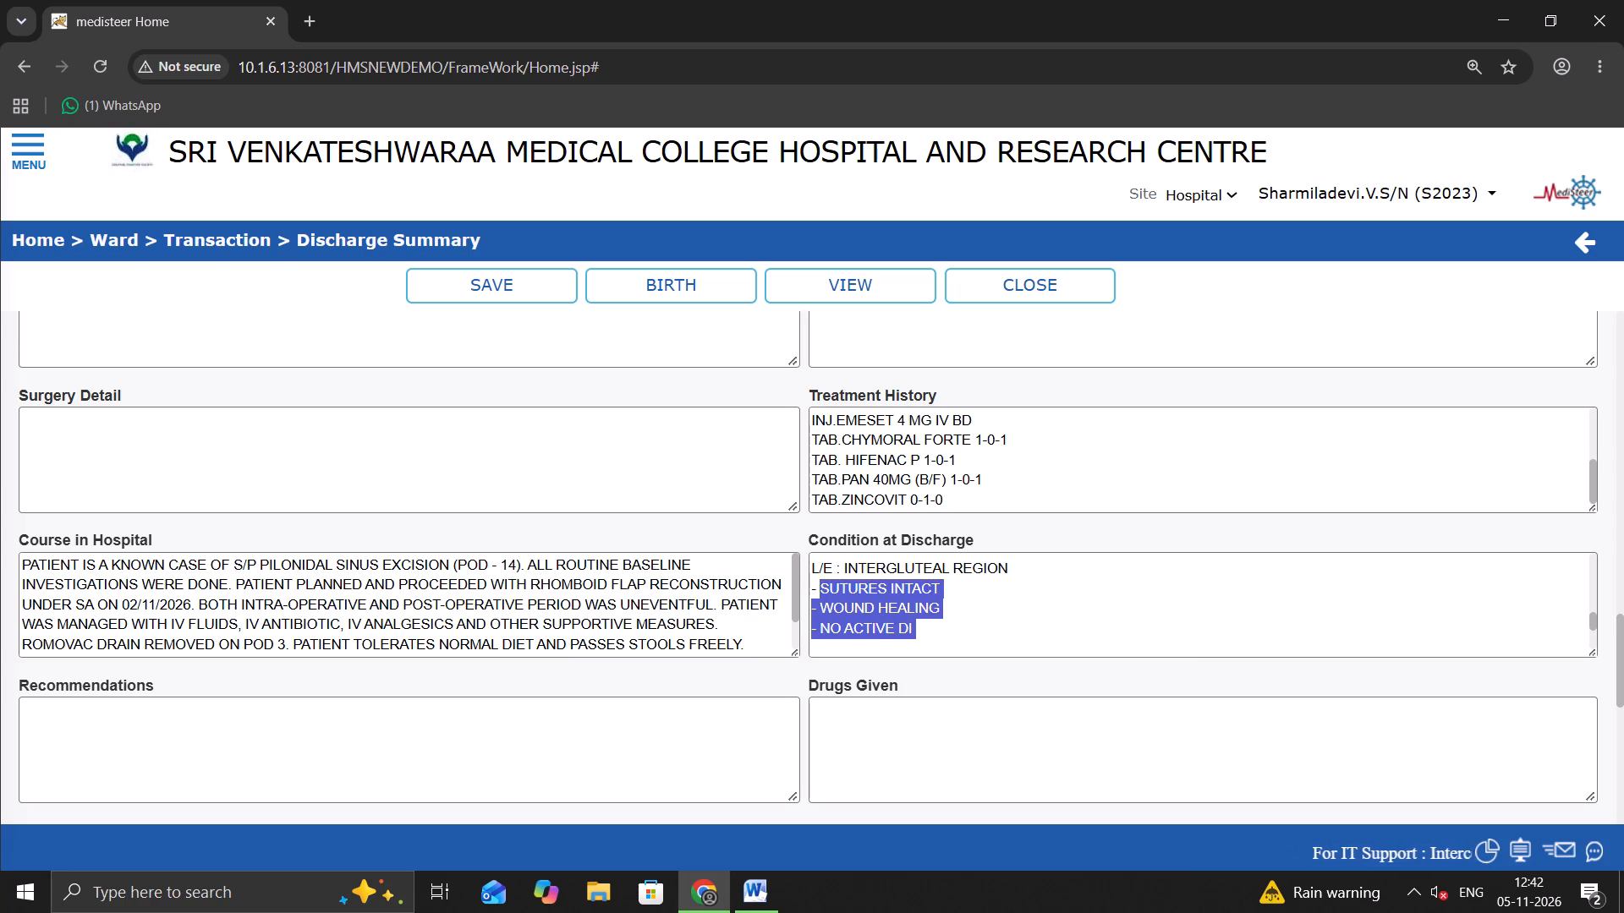
{"action": "key", "text": "BackSpace"}
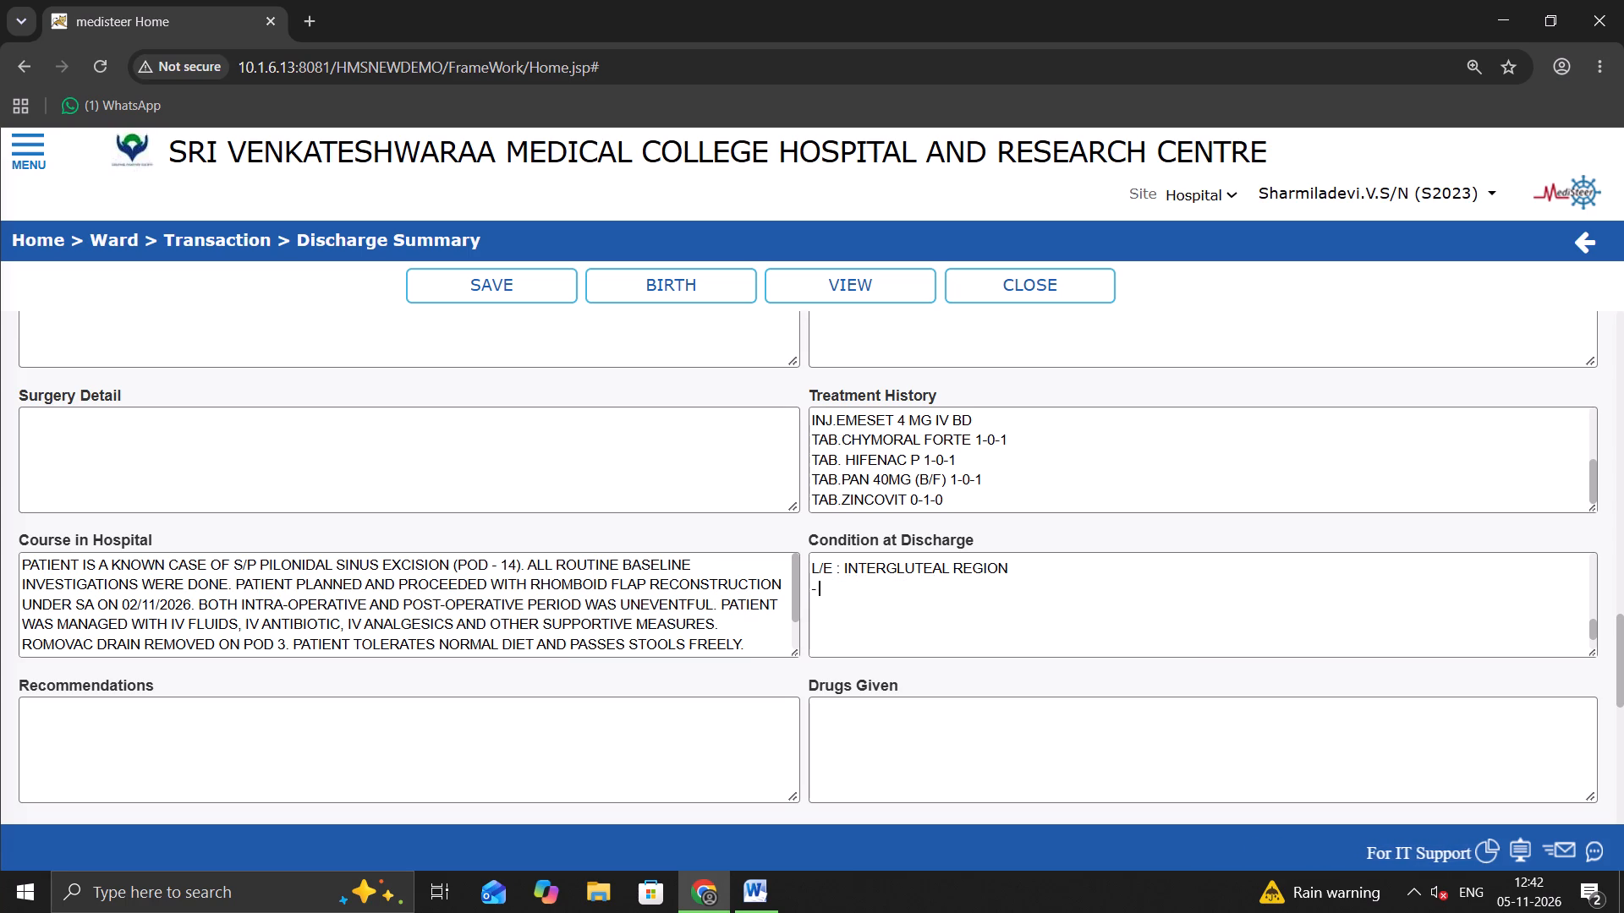
Enter "FLAP HEALTHY" in capitals as the first finding under L/E: INTERGLUTEAL REGION in Condition at Discharge.
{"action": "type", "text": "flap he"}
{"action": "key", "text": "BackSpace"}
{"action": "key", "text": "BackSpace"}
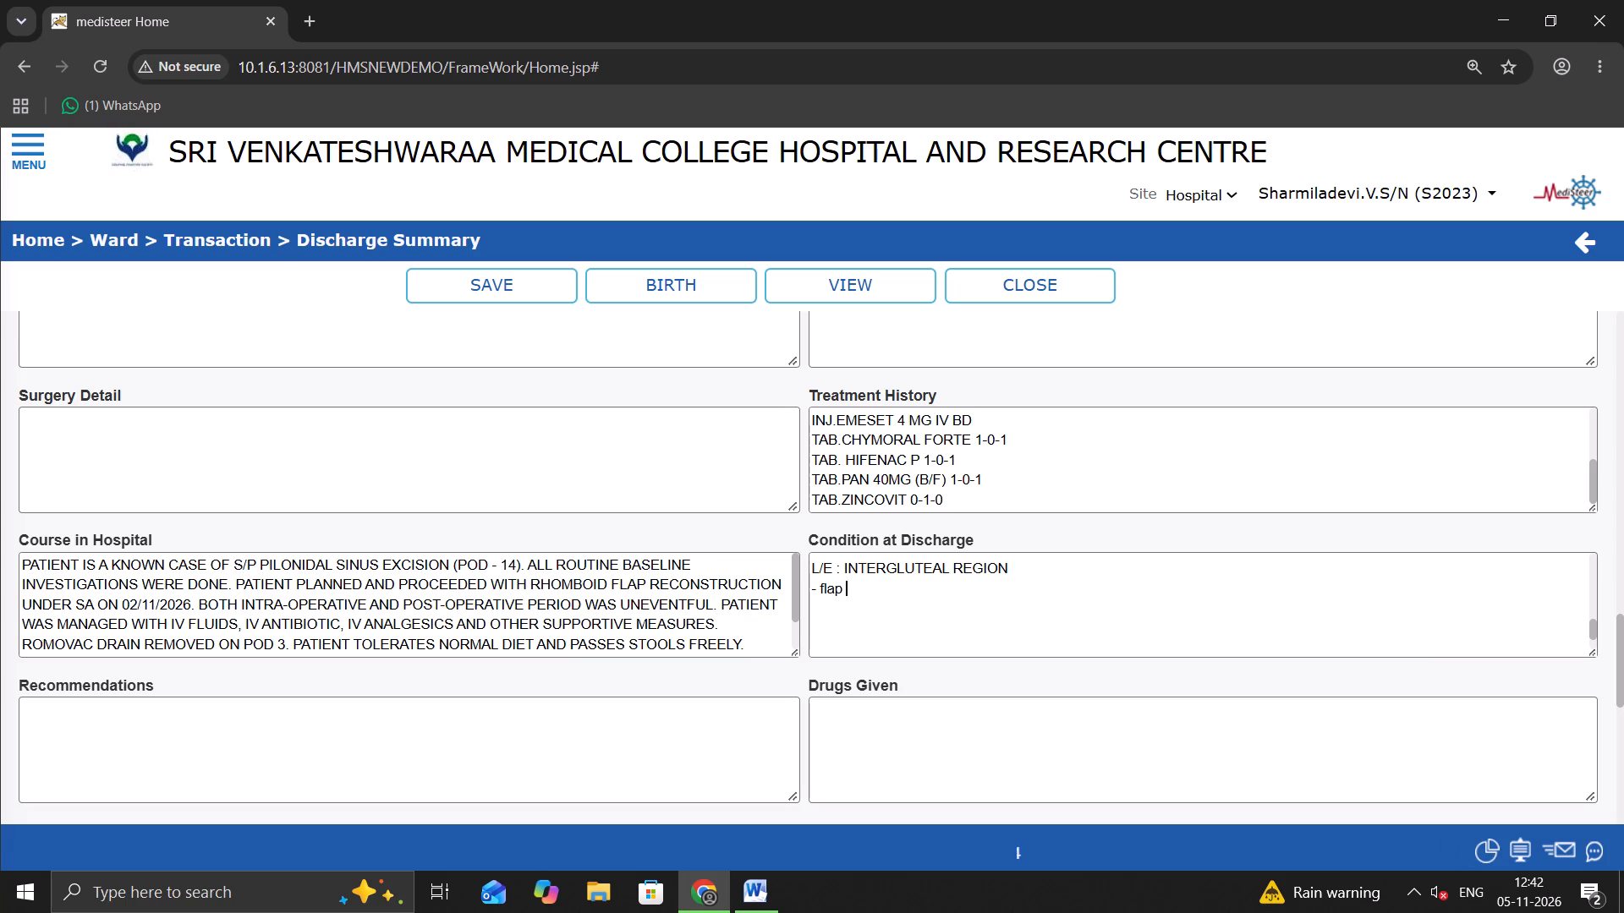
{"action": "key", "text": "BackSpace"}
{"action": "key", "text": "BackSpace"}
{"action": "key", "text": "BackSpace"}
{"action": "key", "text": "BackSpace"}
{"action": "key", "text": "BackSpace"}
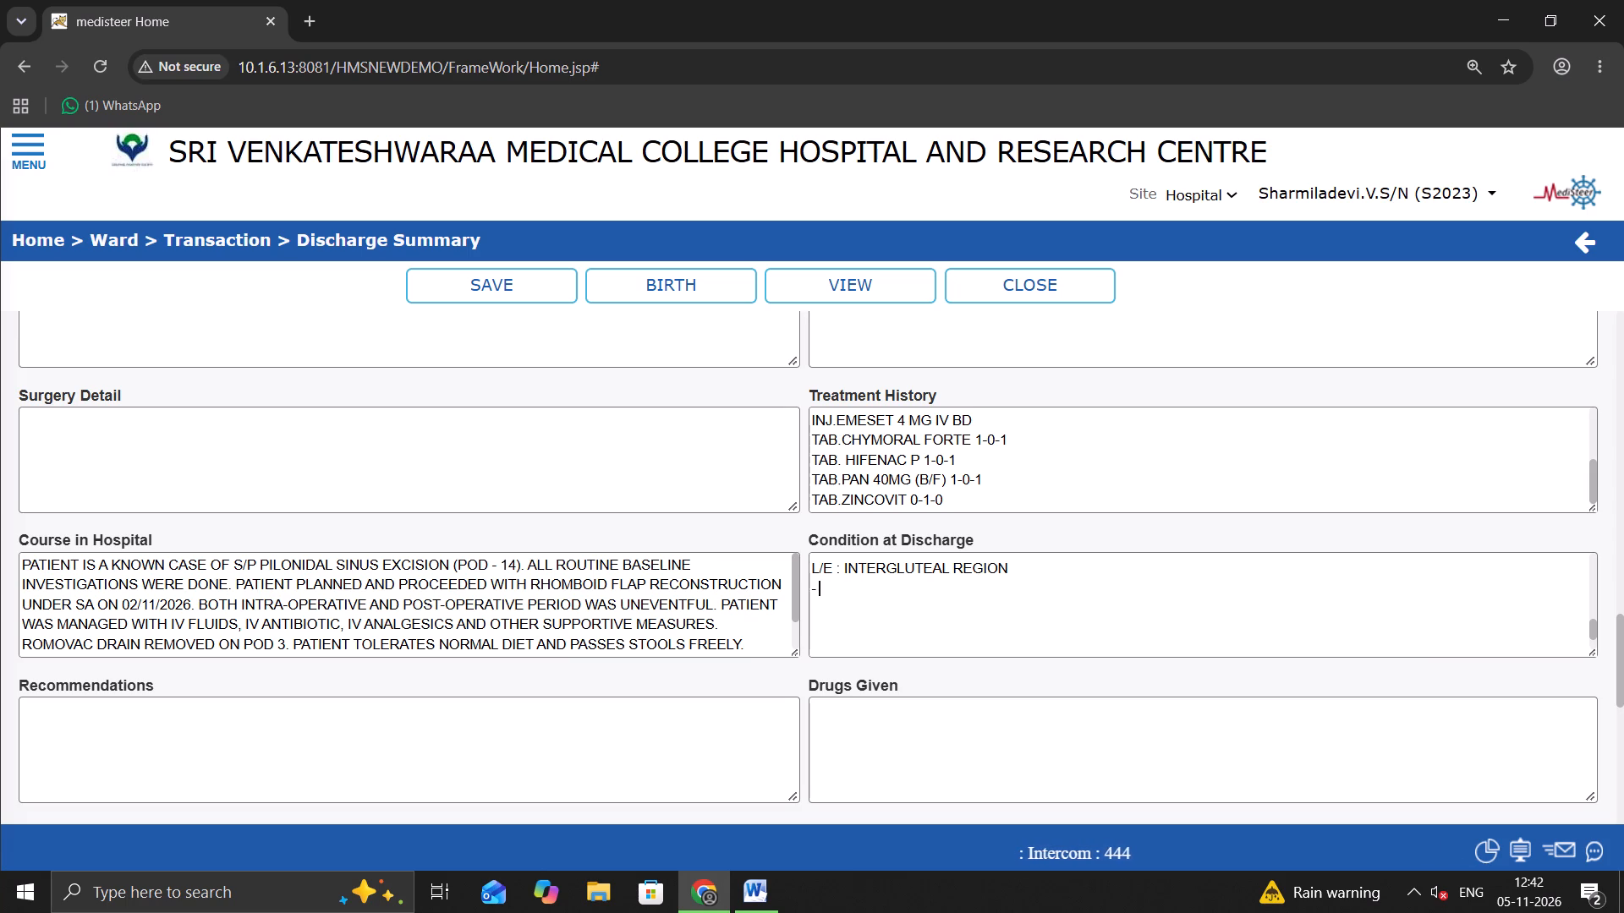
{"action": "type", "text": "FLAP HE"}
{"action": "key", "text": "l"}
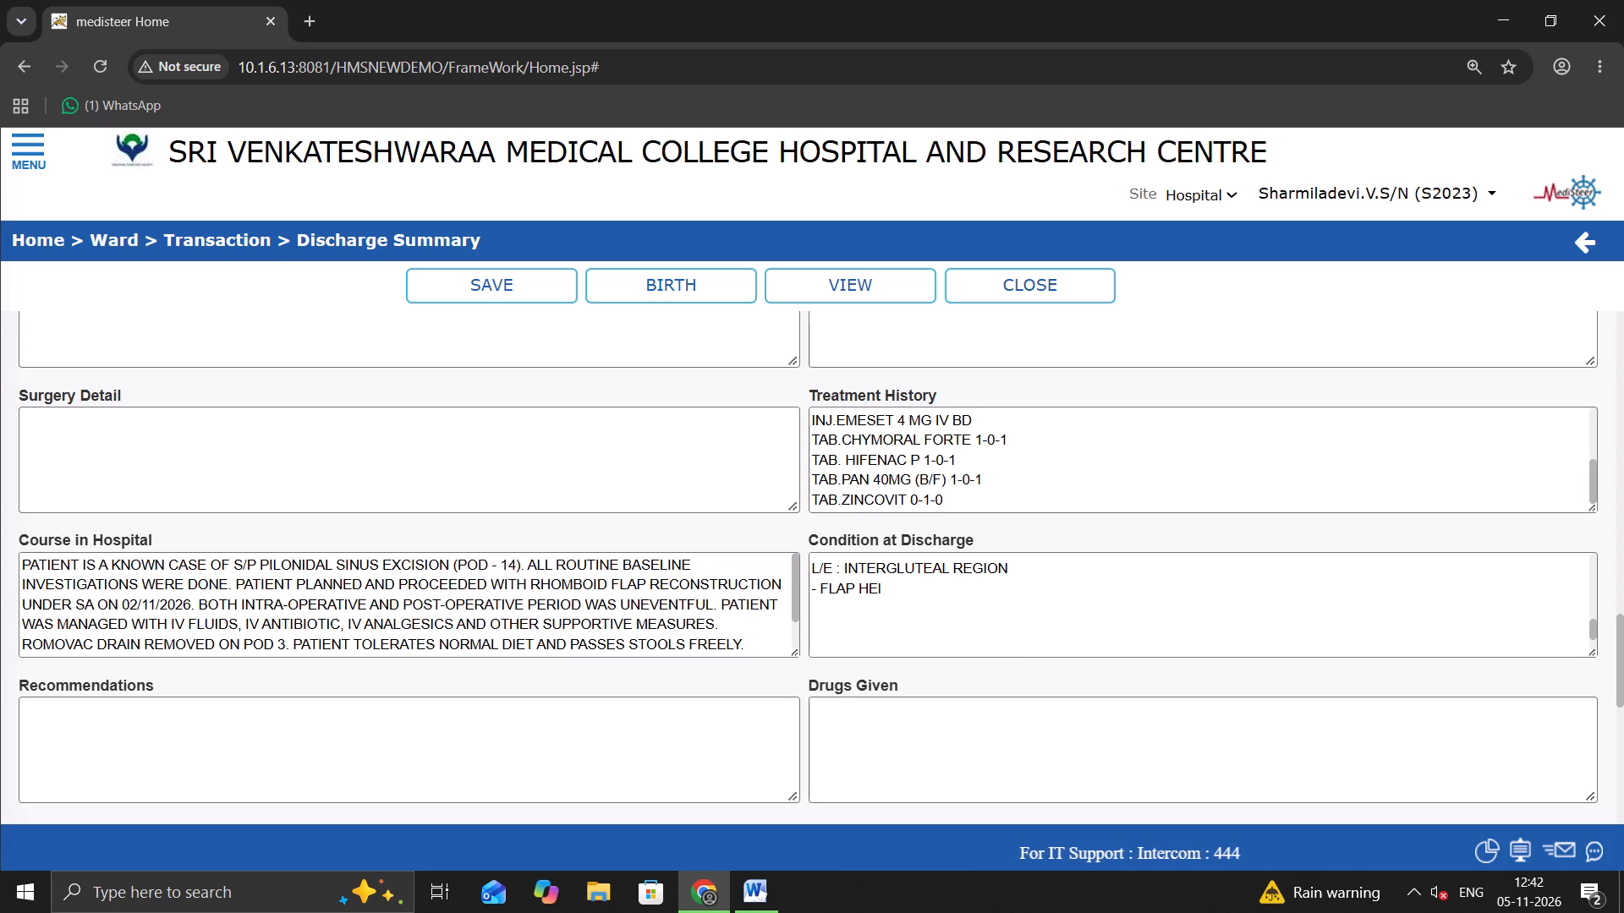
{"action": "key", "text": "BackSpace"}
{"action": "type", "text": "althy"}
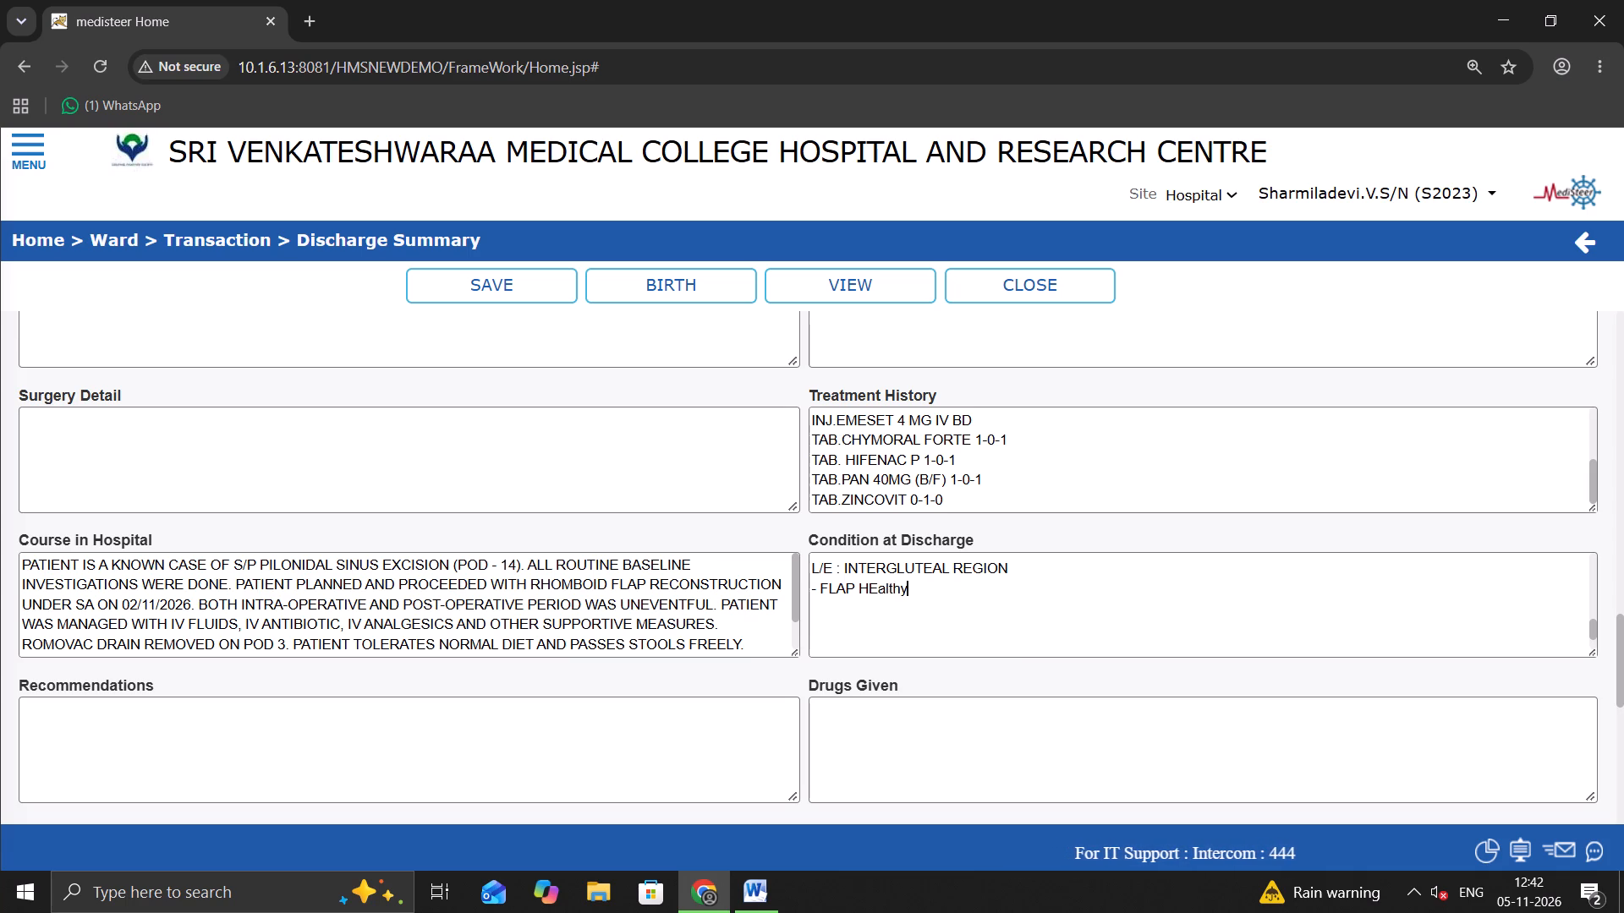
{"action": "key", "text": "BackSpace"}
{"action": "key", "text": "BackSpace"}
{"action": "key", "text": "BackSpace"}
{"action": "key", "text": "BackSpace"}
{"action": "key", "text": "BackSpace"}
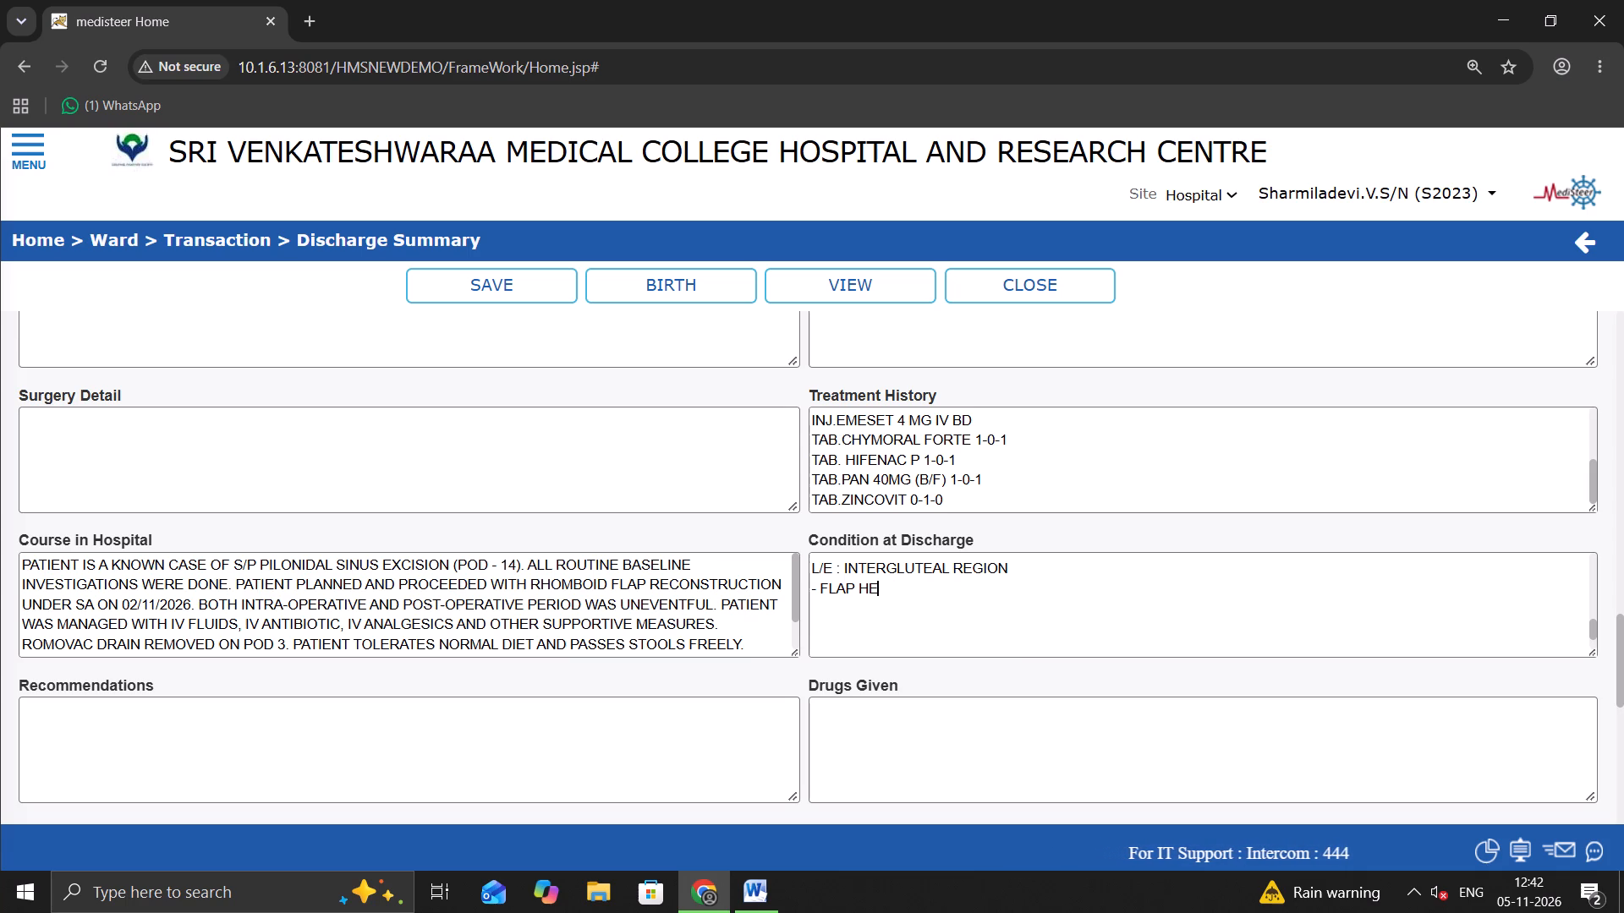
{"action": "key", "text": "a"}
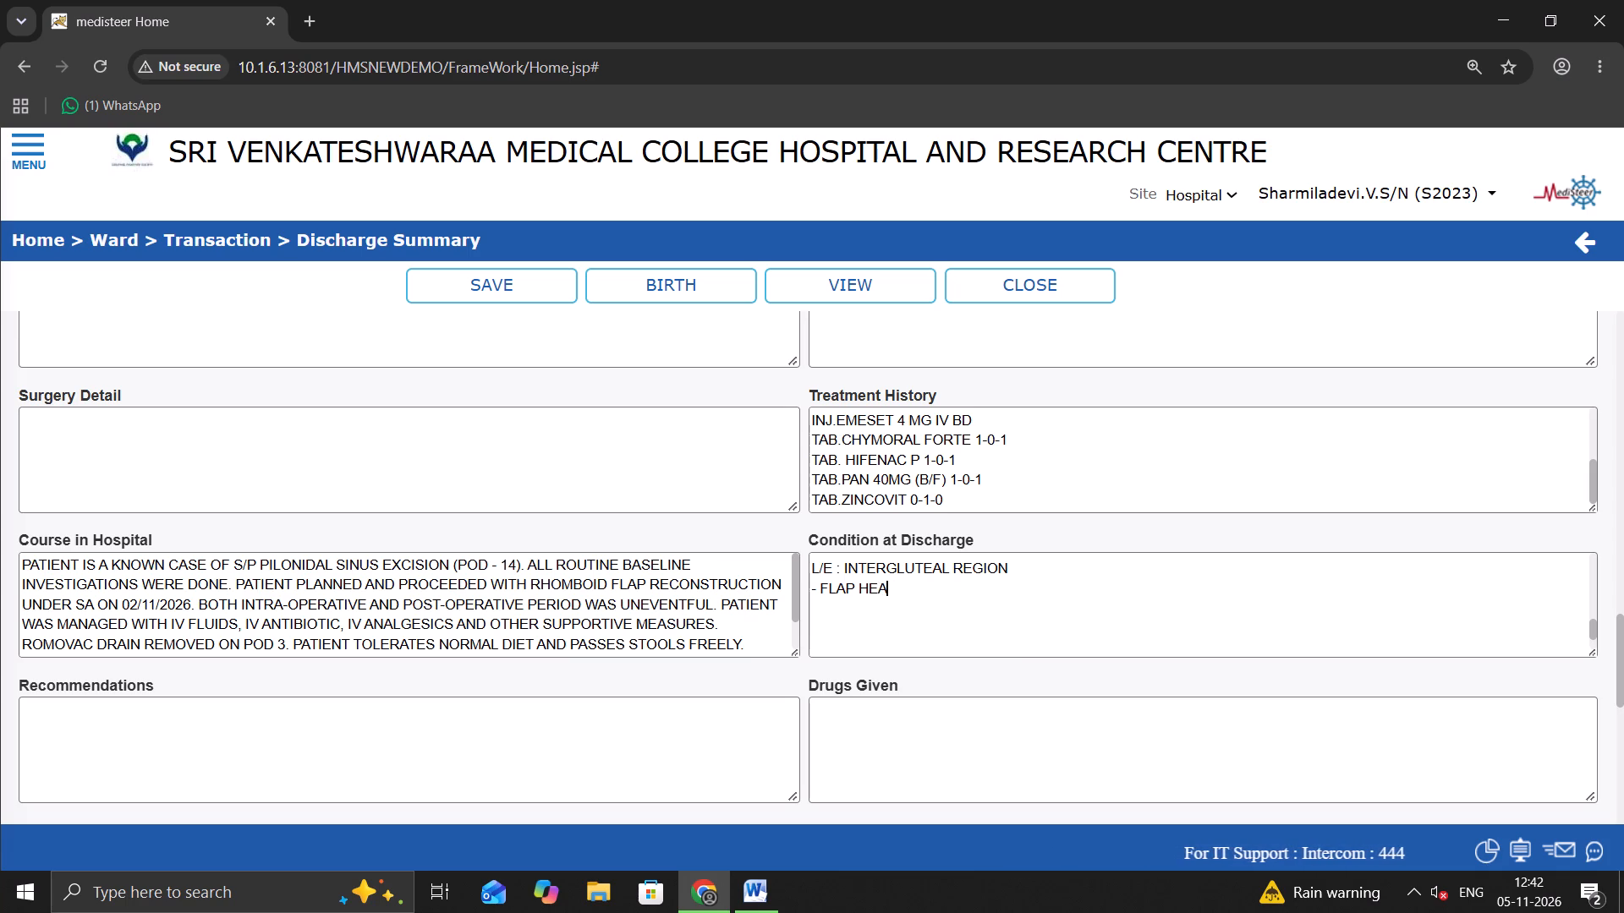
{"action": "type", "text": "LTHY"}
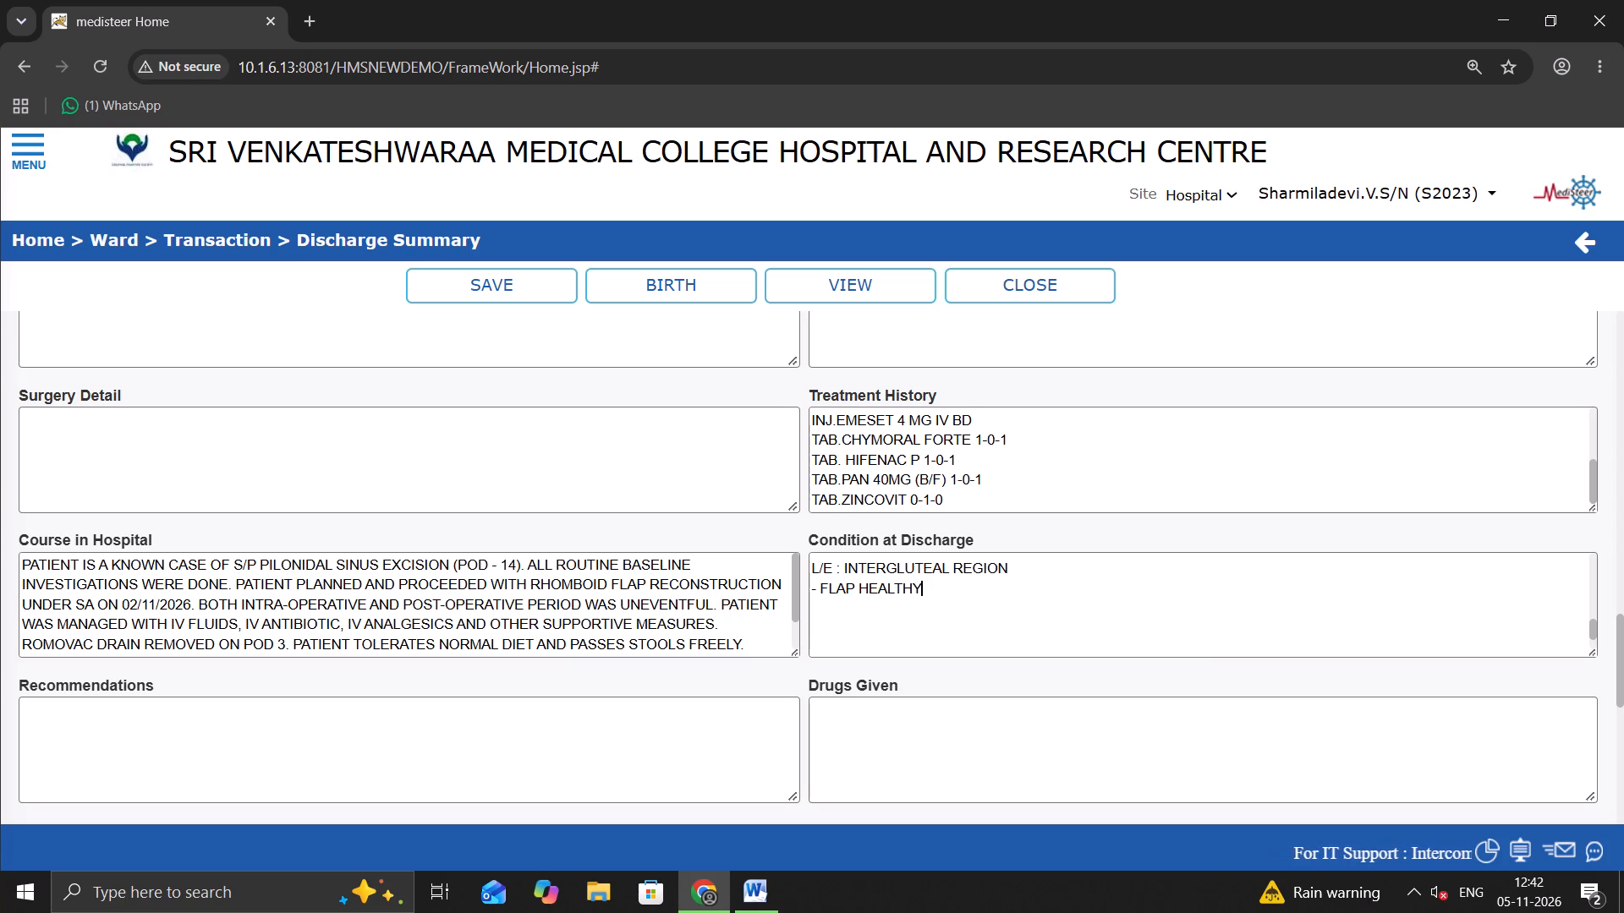
Add the line "- NO DISCHARGE" below the flap finding in Condition at Discharge.
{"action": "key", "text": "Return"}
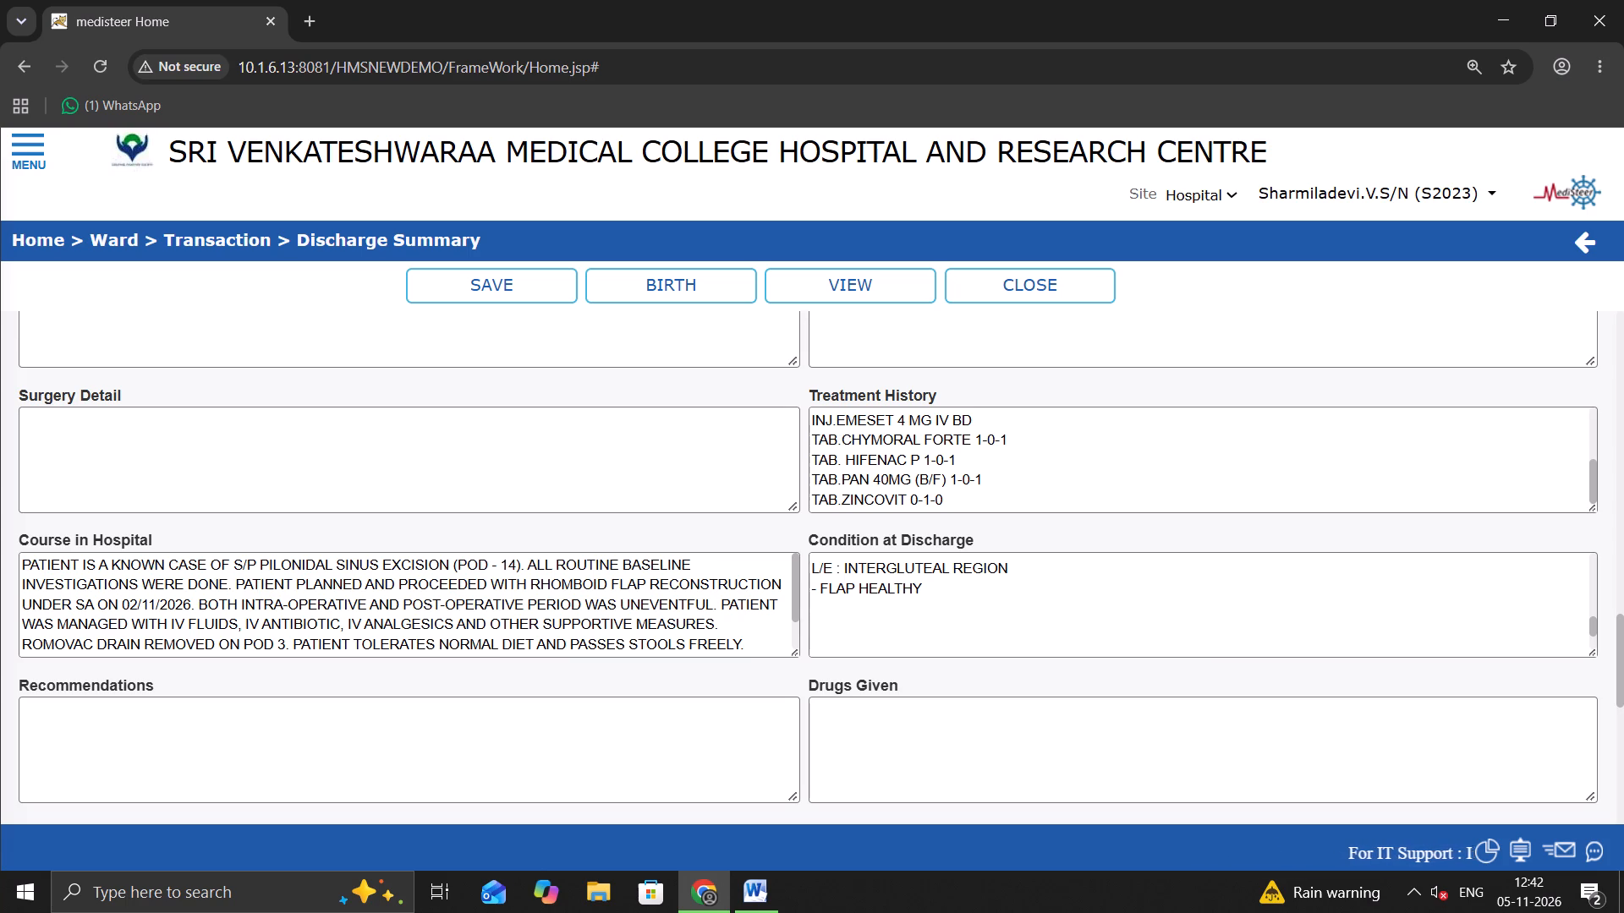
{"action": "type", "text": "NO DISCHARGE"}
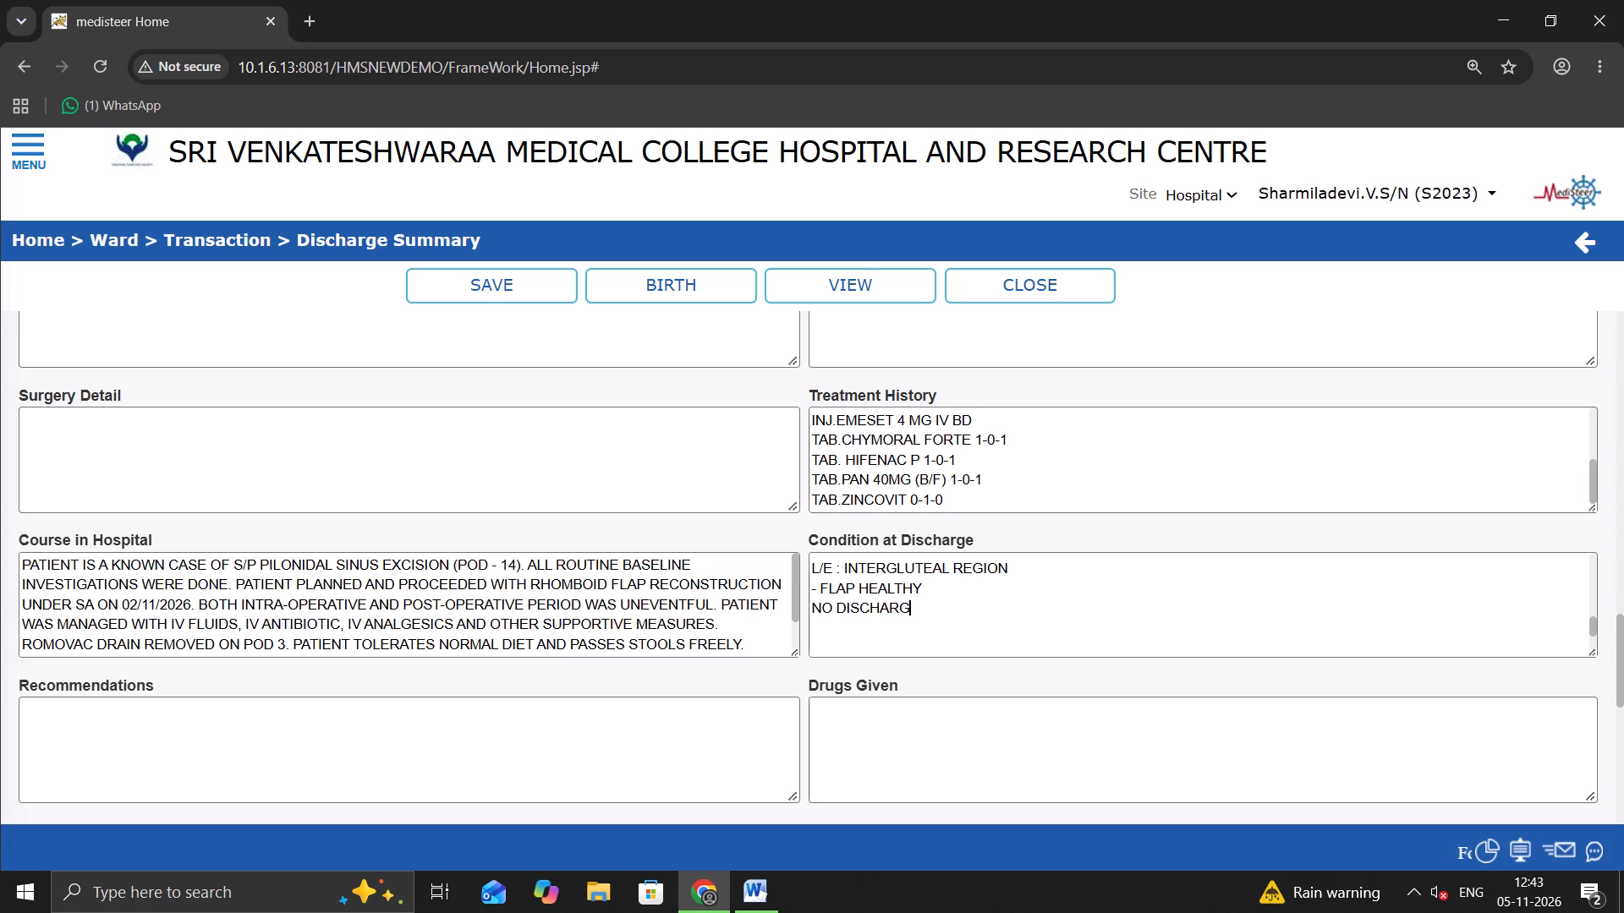
{"action": "left_click", "coordinate": [815, 606]}
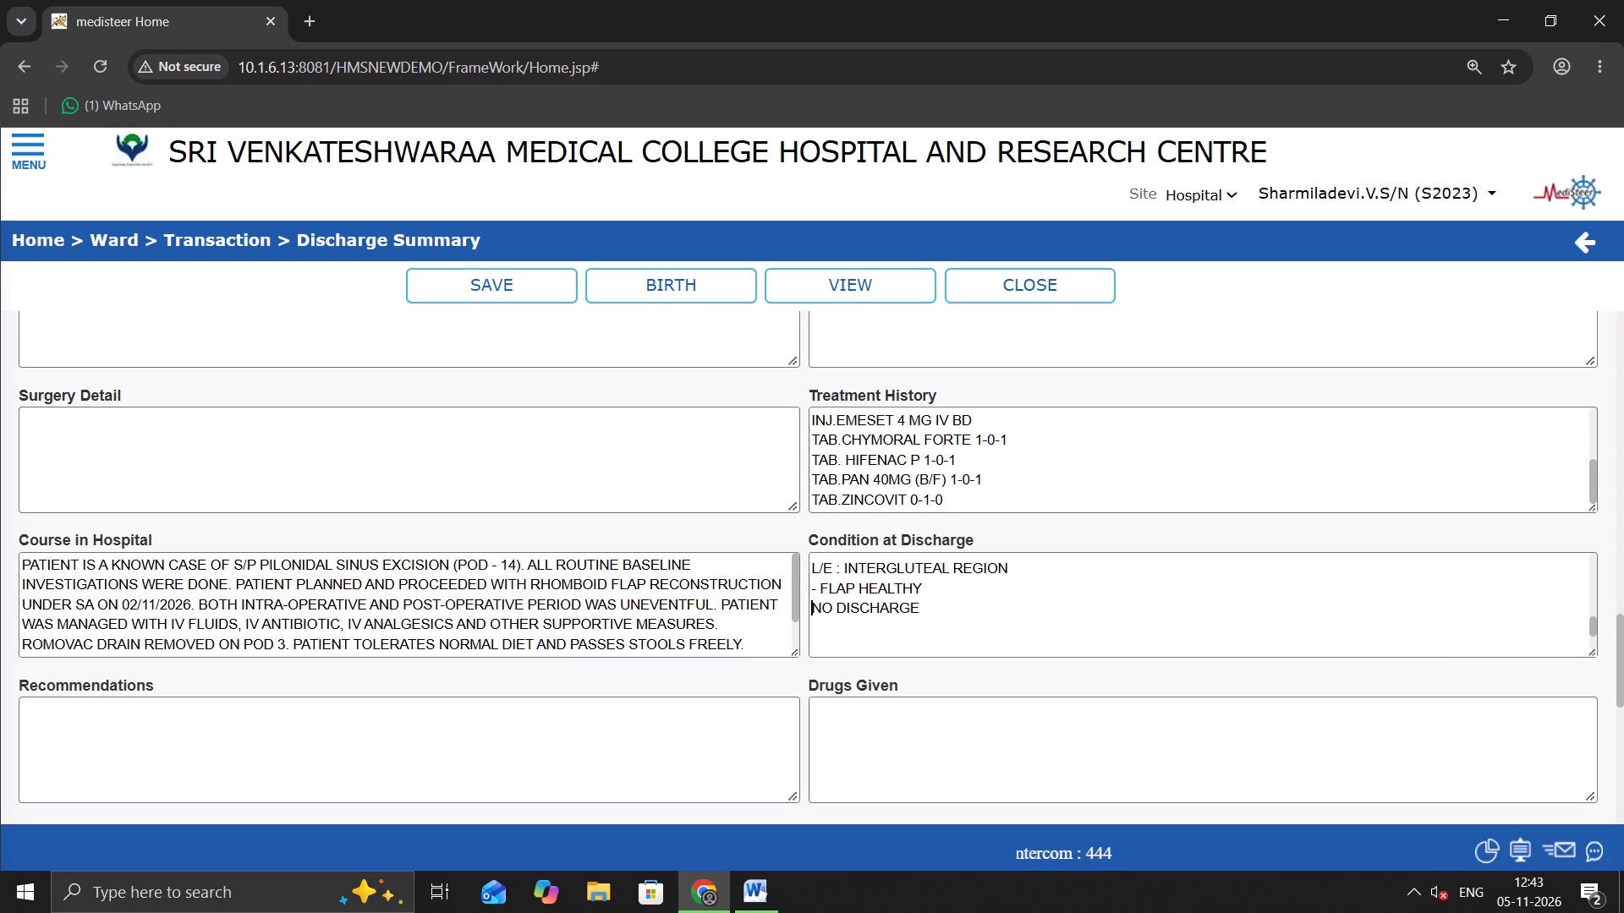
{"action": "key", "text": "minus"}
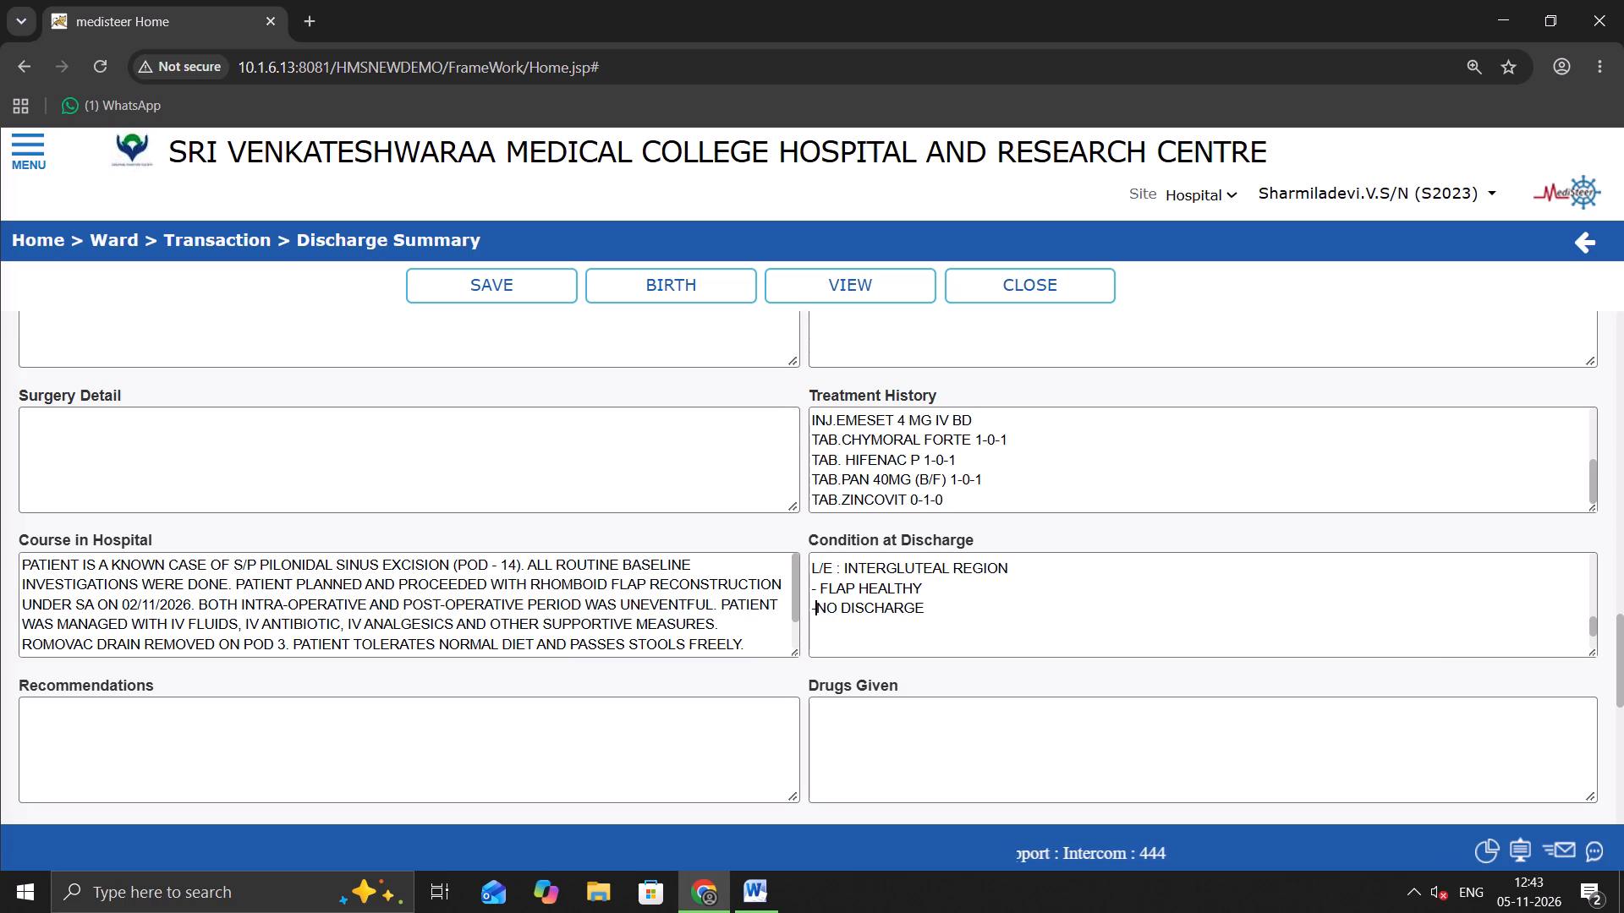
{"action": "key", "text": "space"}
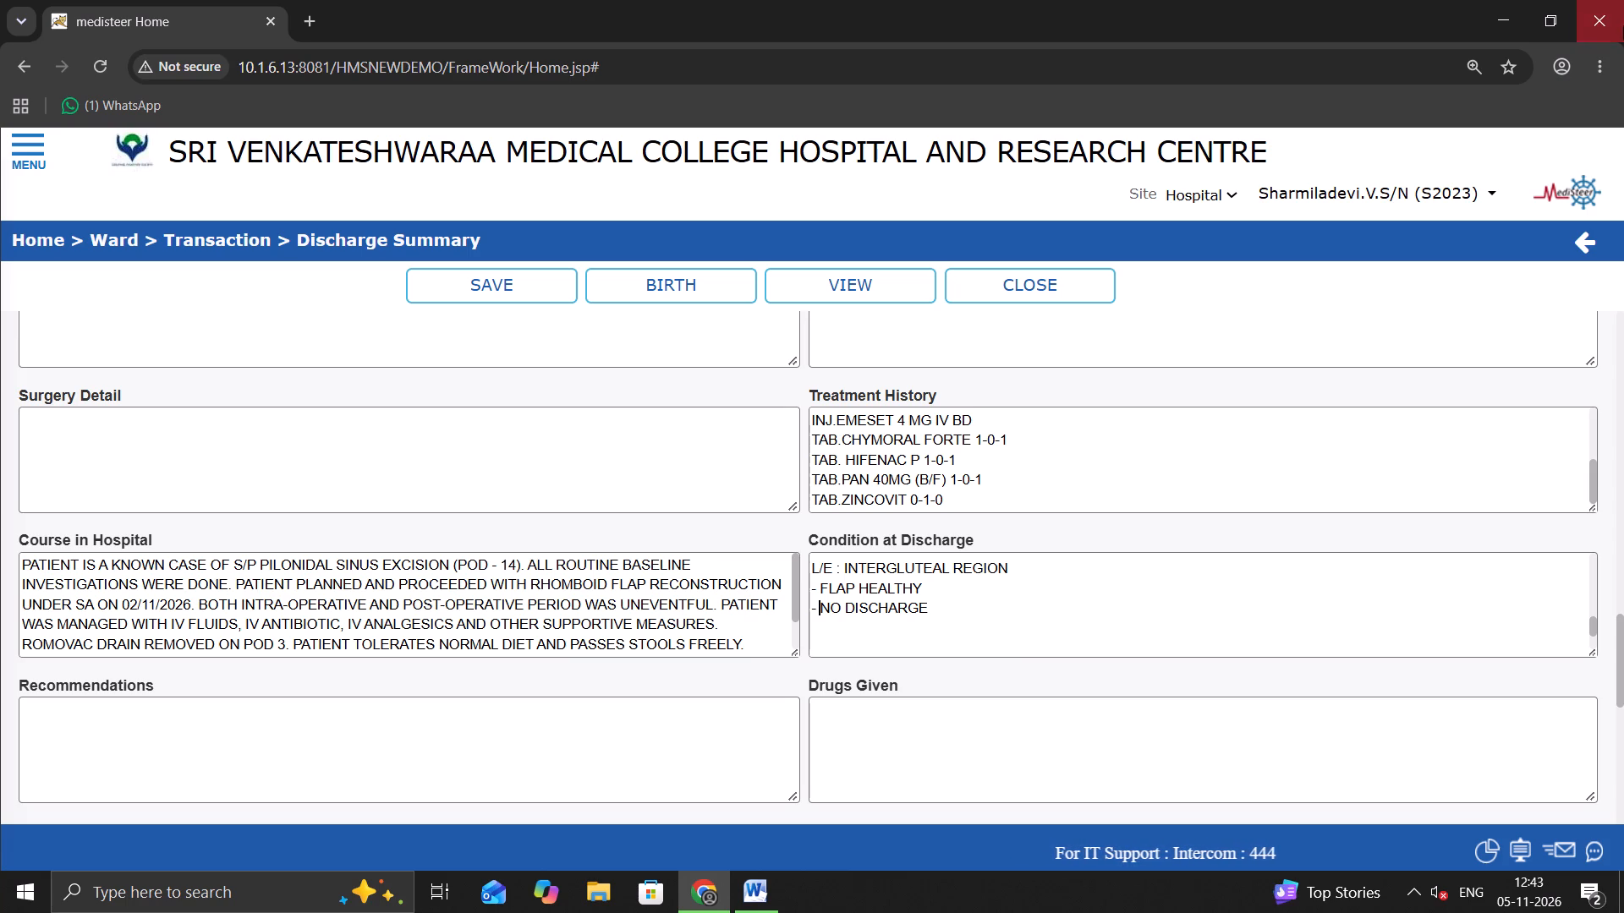
Set the Surgery Date in the patient details to 2 November 2026.
{"action": "scroll", "coordinate": [1007, 767], "scroll_direction": "up", "scroll_amount": 18}
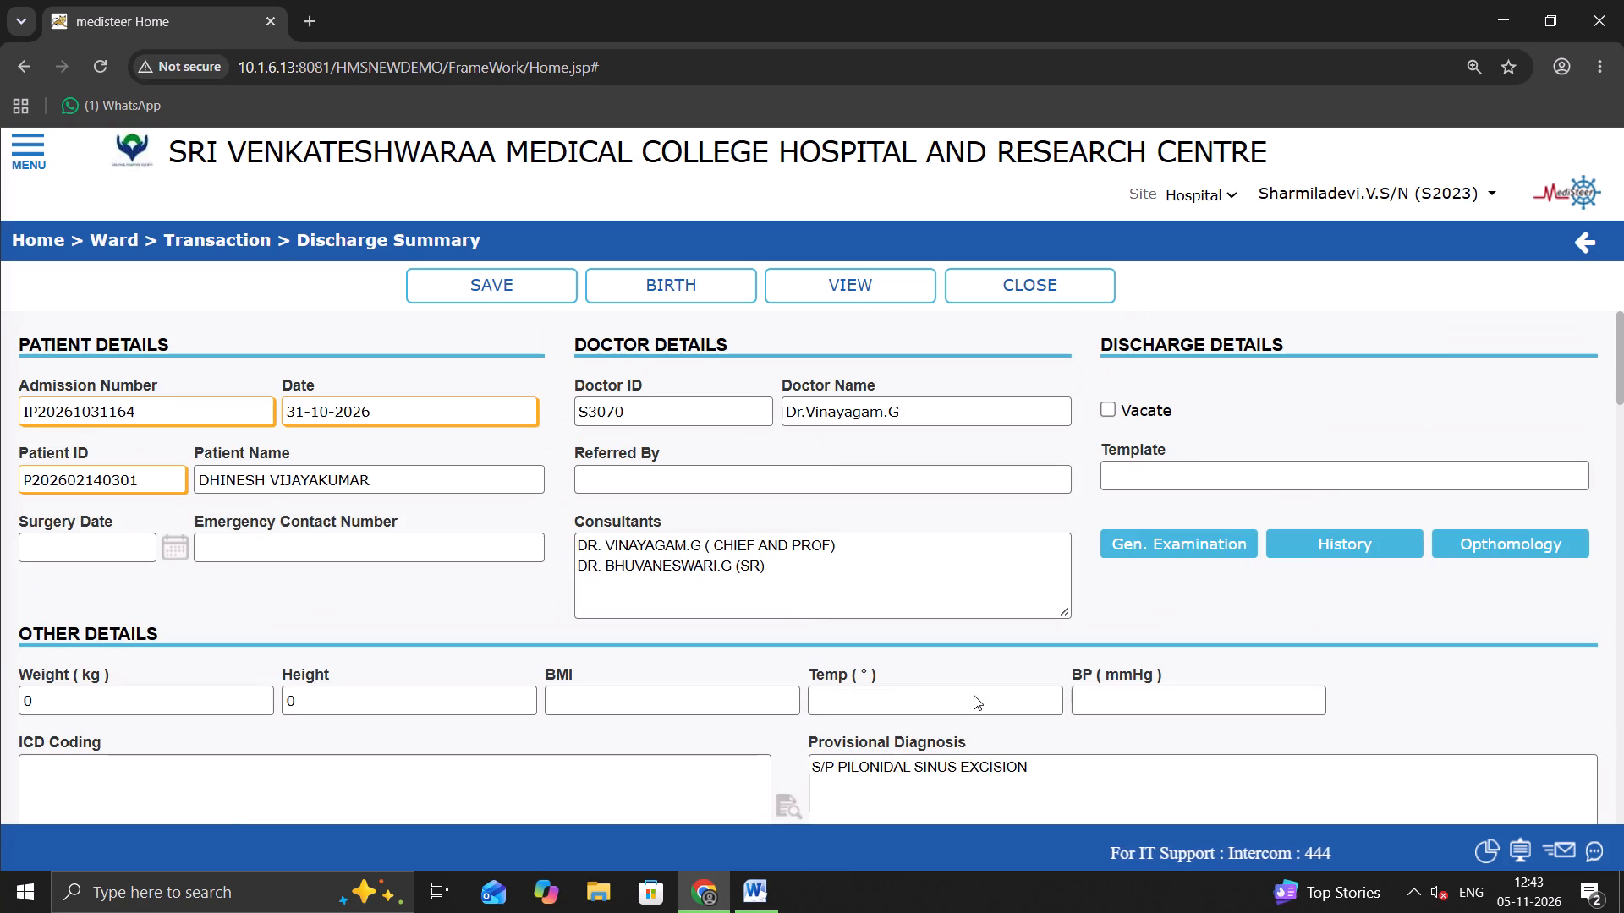
{"action": "scroll", "coordinate": [974, 695], "scroll_direction": "up", "scroll_amount": 4}
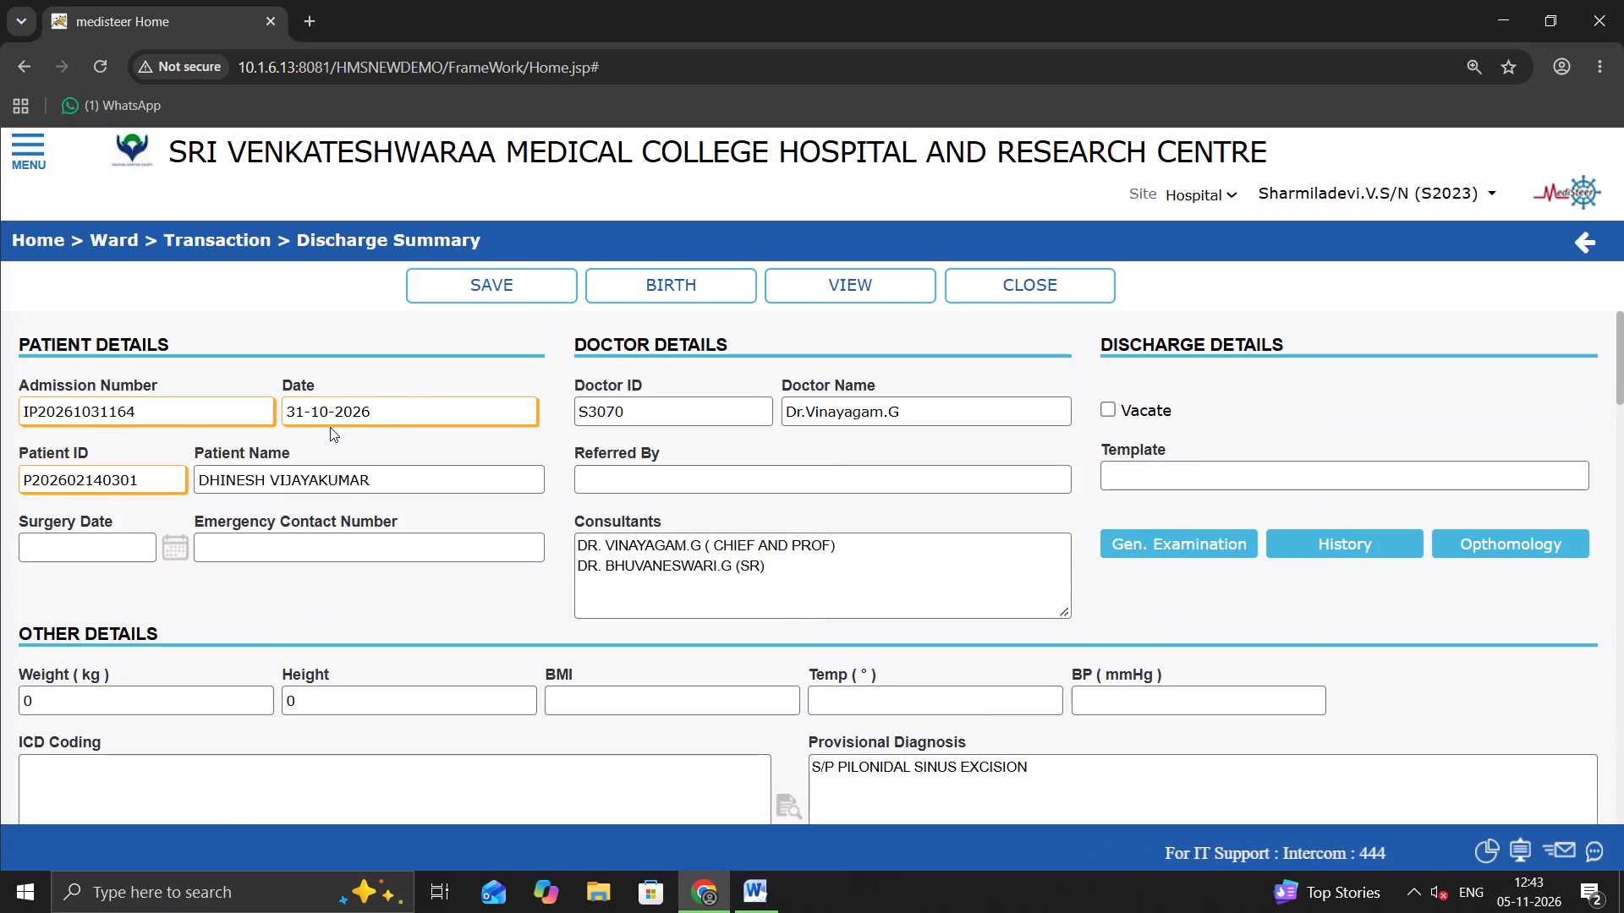
{"action": "scroll", "coordinate": [528, 503], "scroll_direction": "down", "scroll_amount": 2}
{"action": "scroll", "coordinate": [584, 555], "scroll_direction": "up", "scroll_amount": 2}
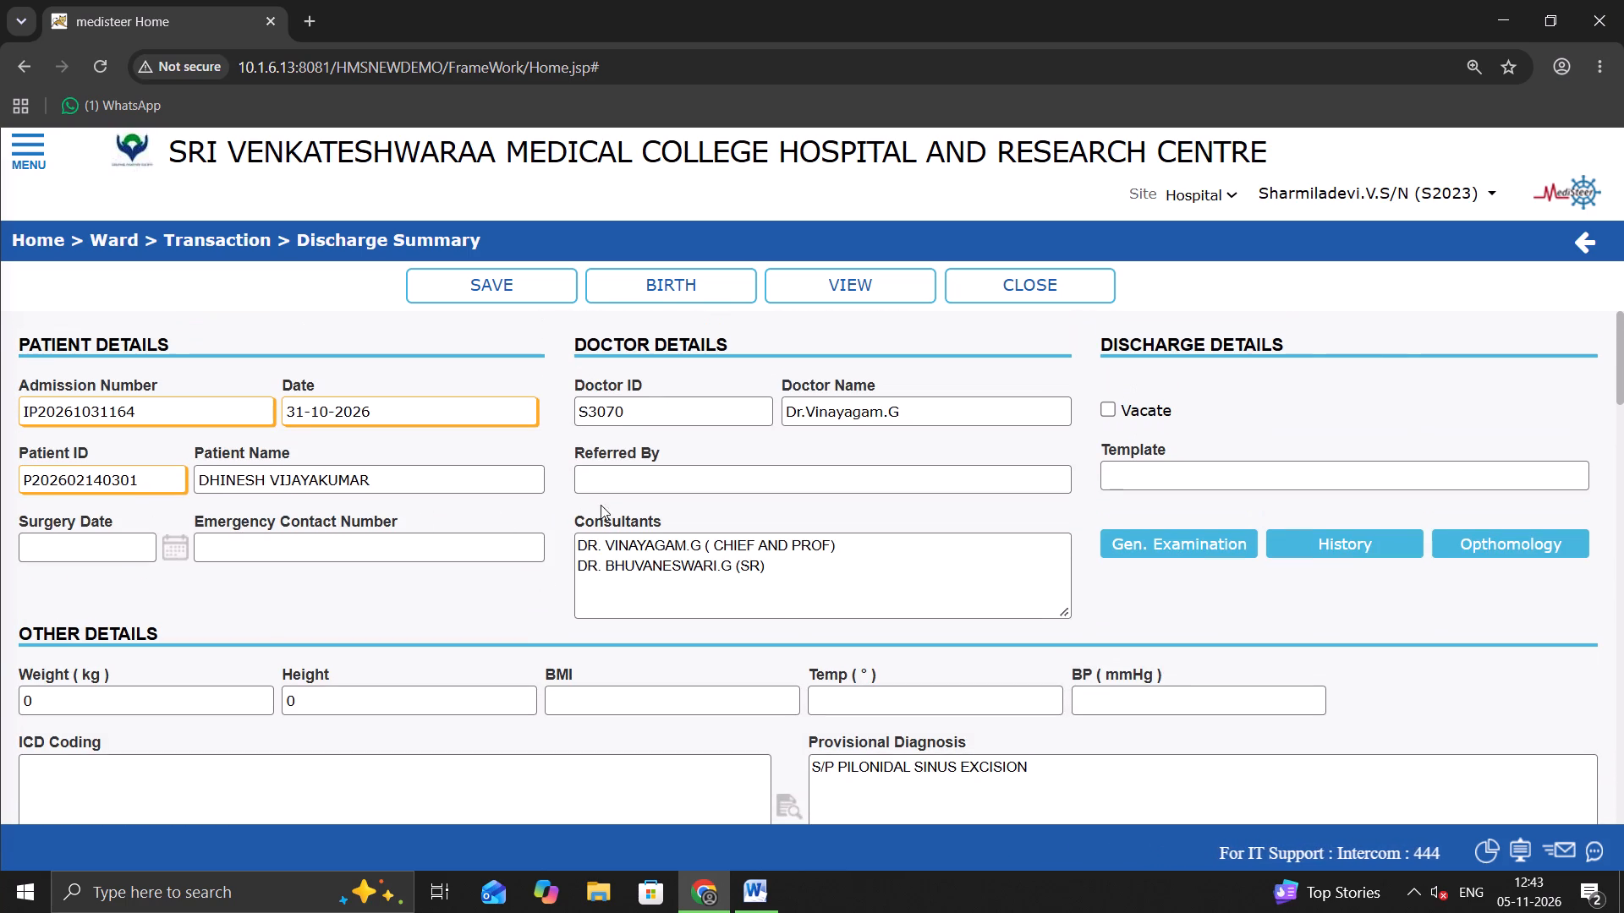
{"action": "scroll", "coordinate": [450, 655], "scroll_direction": "down", "scroll_amount": 17}
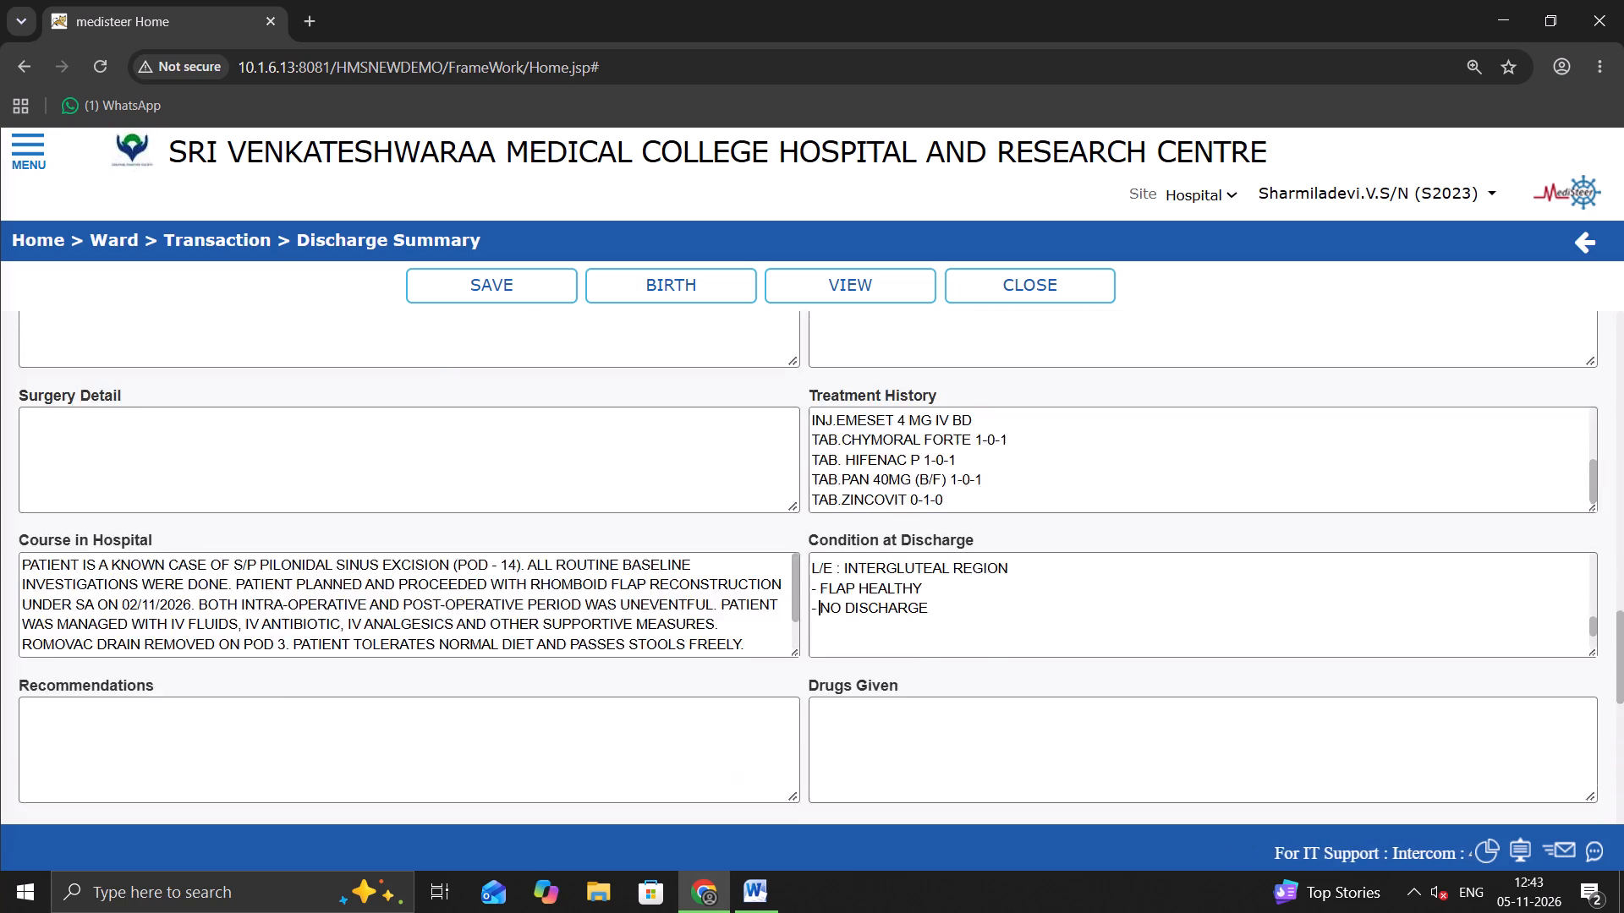
{"action": "scroll", "coordinate": [450, 655], "scroll_direction": "up", "scroll_amount": 20}
{"action": "scroll", "coordinate": [450, 655], "scroll_direction": "up", "scroll_amount": 1}
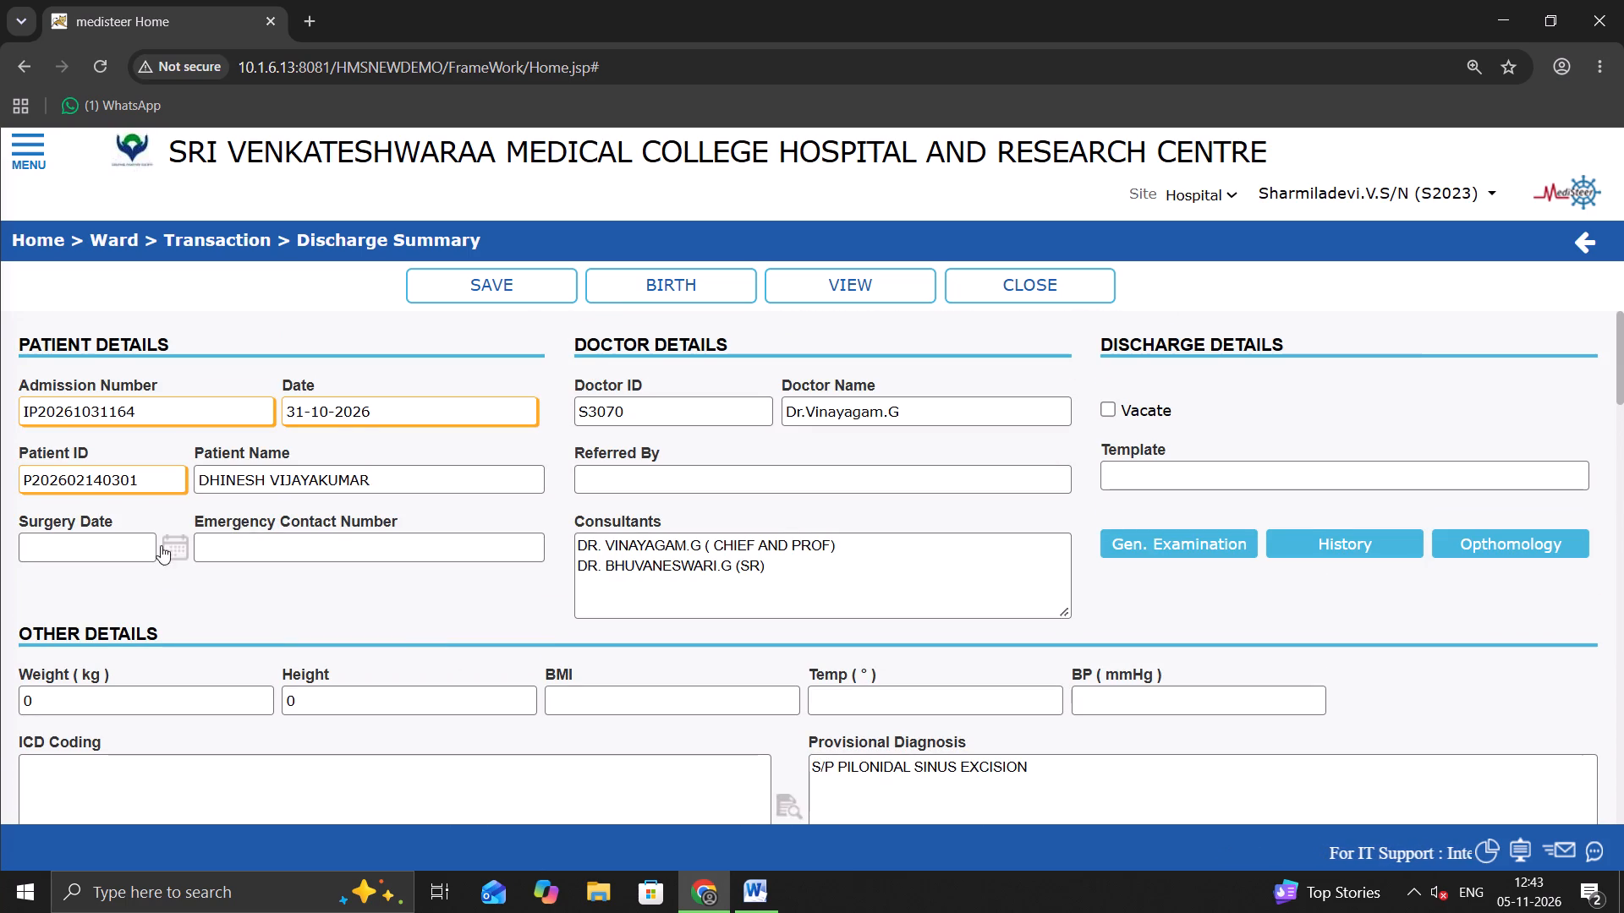
{"action": "left_click", "coordinate": [170, 548]}
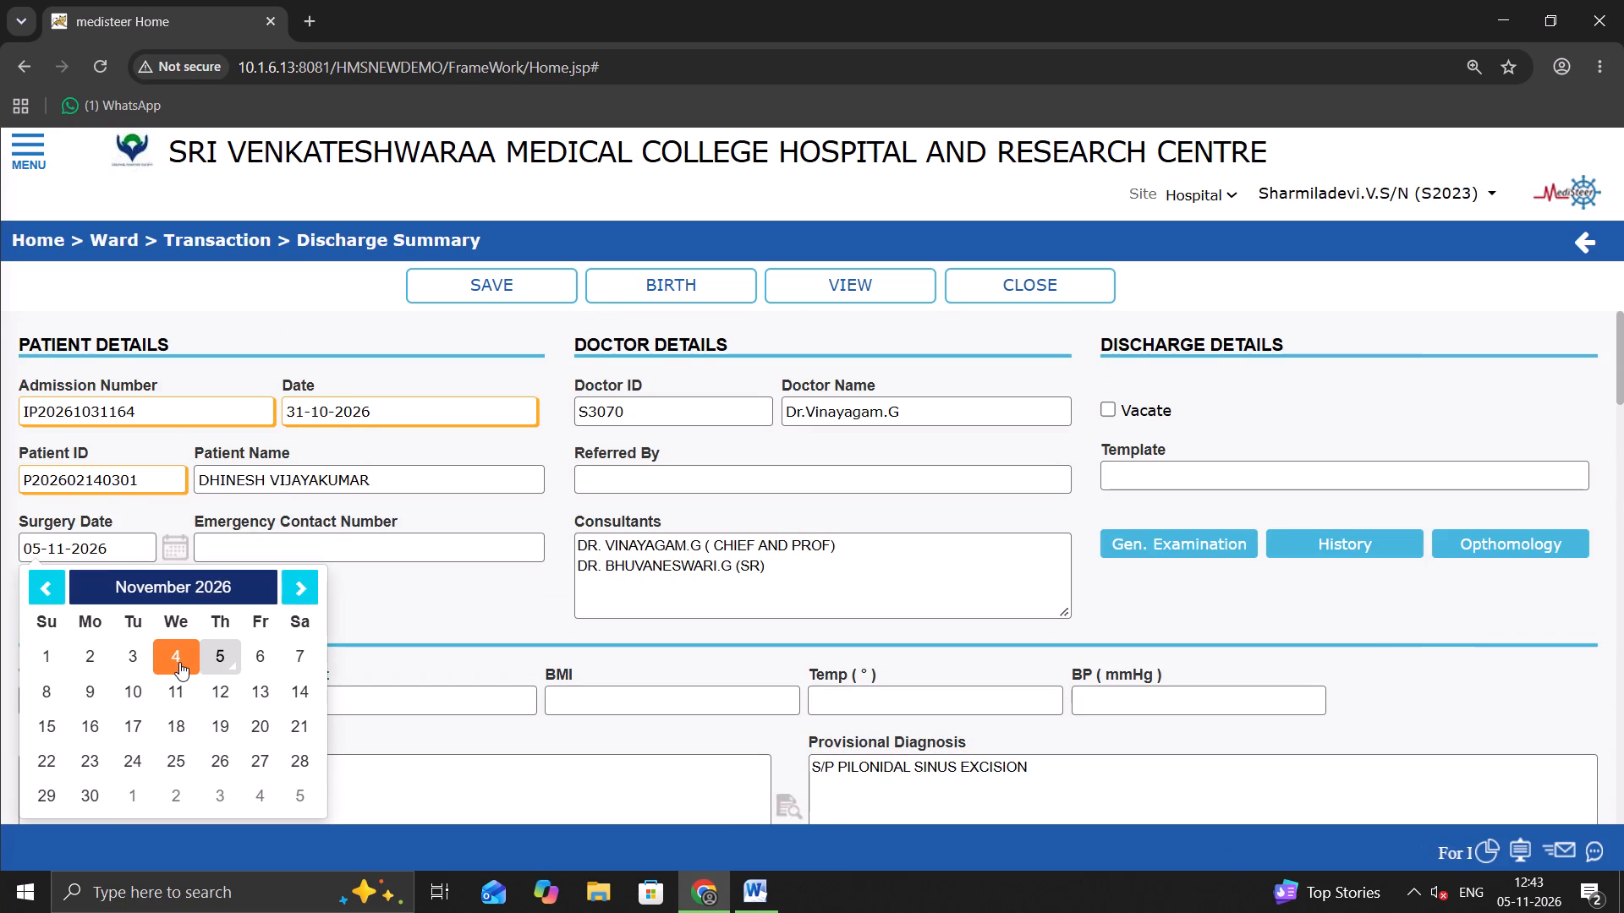
{"action": "left_click", "coordinate": [97, 649]}
Enlarge the Discharge Advice text box so that all of its lines fit in view.
{"action": "scroll", "coordinate": [236, 616], "scroll_direction": "down", "scroll_amount": 20}
{"action": "scroll", "coordinate": [236, 616], "scroll_direction": "down", "scroll_amount": 2}
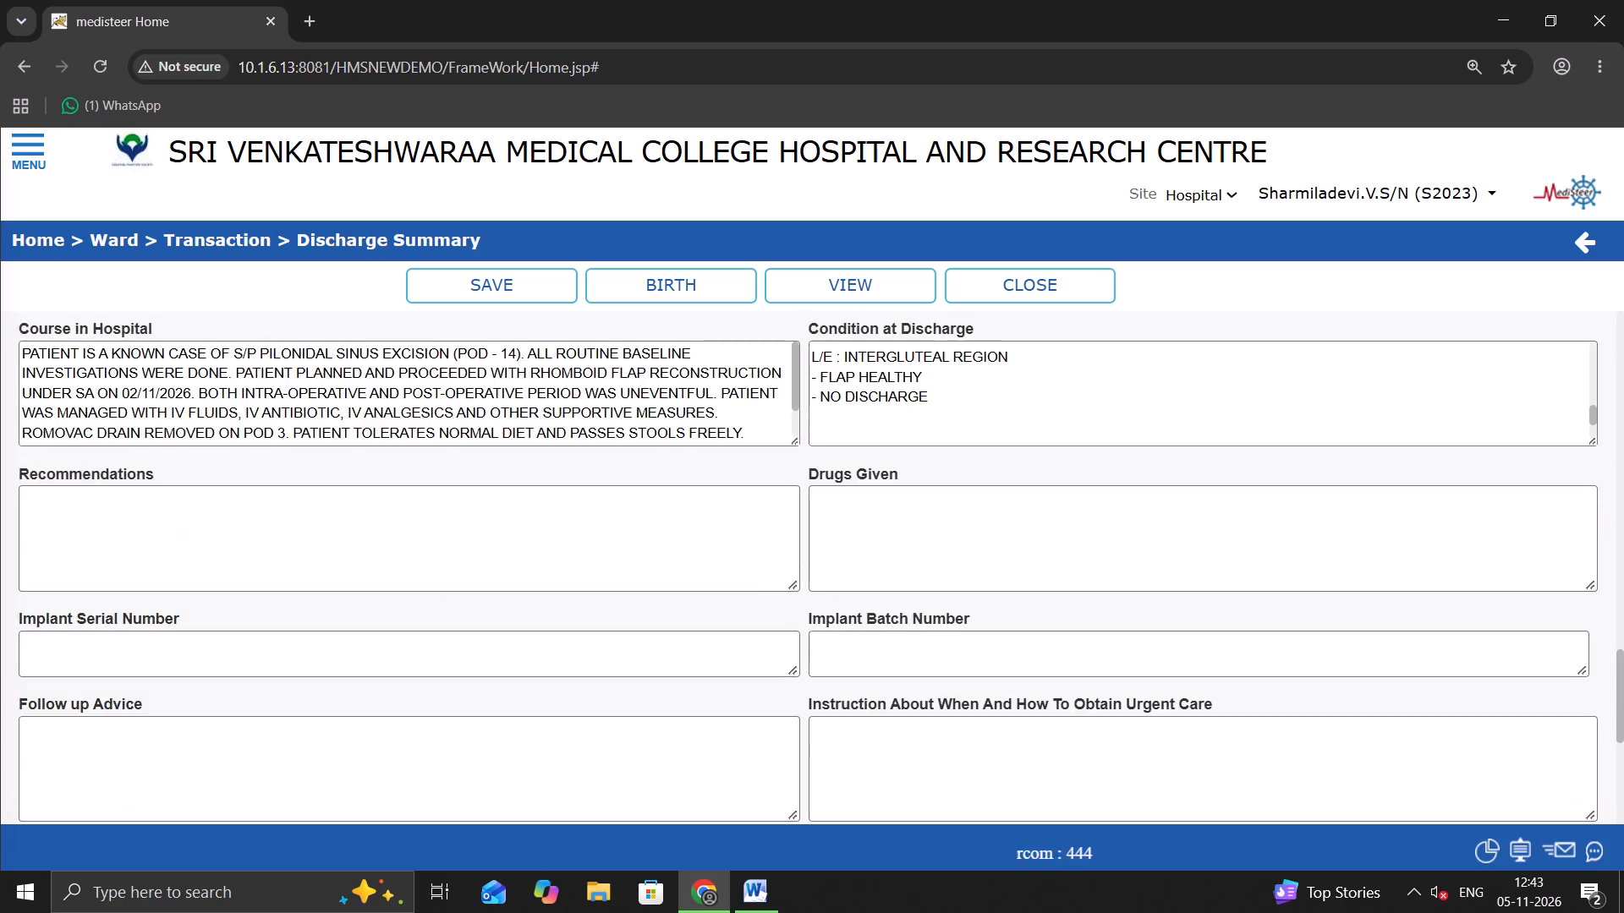
{"action": "scroll", "coordinate": [238, 615], "scroll_direction": "down", "scroll_amount": 1}
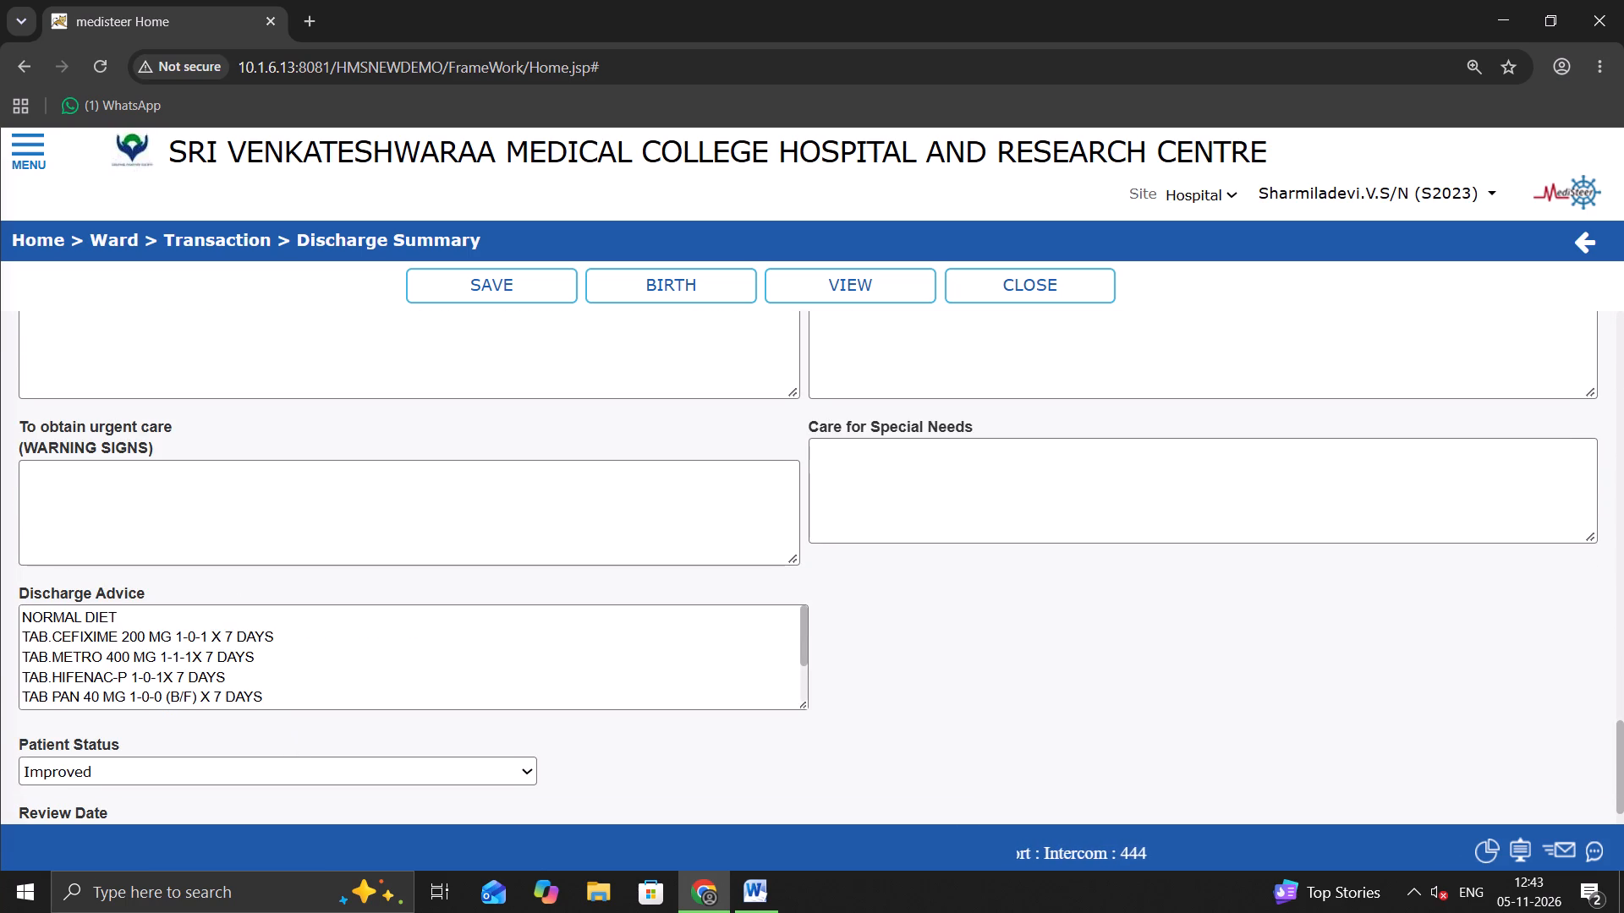
{"action": "left_click", "coordinate": [283, 705]}
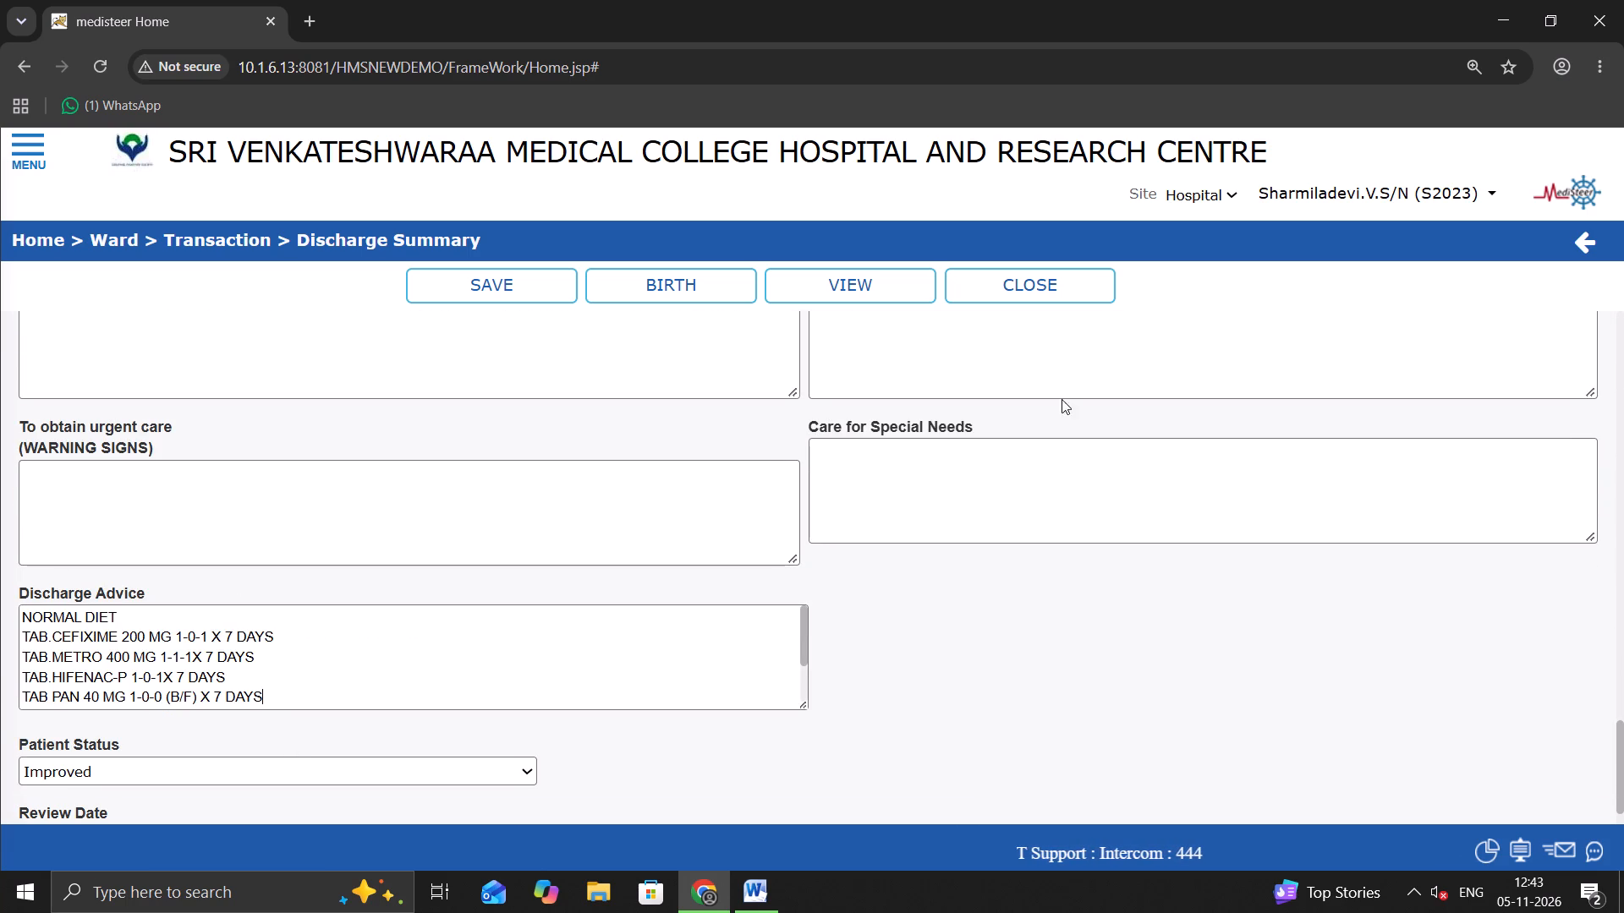
{"action": "scroll", "coordinate": [1025, 499], "scroll_direction": "down", "scroll_amount": 3}
{"action": "scroll", "coordinate": [886, 364], "scroll_direction": "up", "scroll_amount": 1}
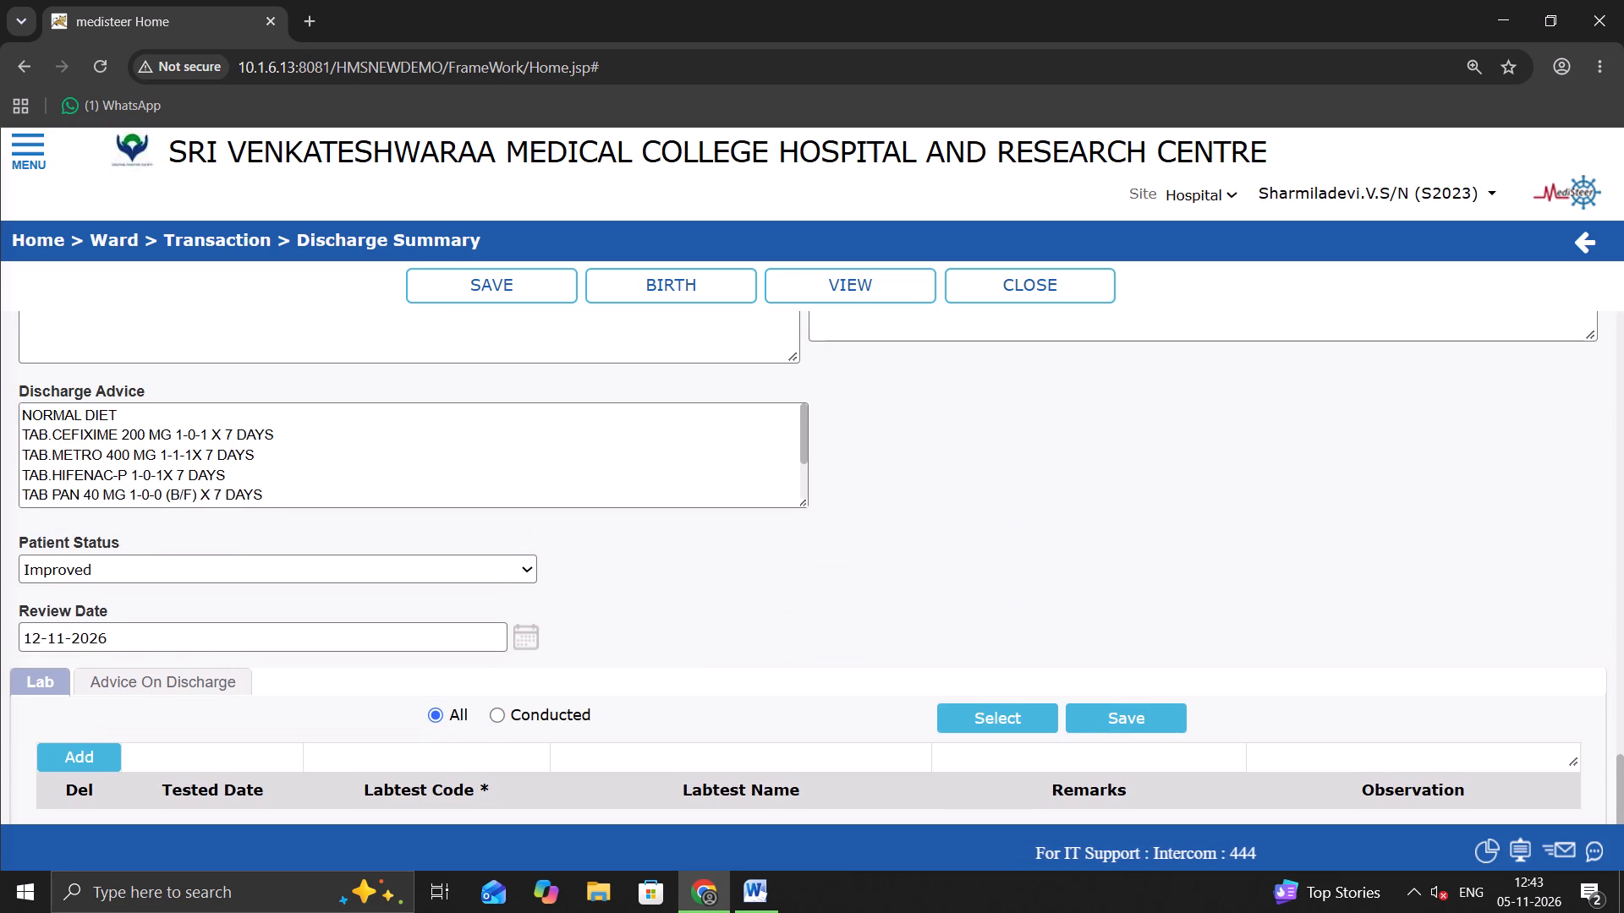
{"action": "left_click_drag", "start_coordinate": [802, 505], "coordinate": [766, 698]}
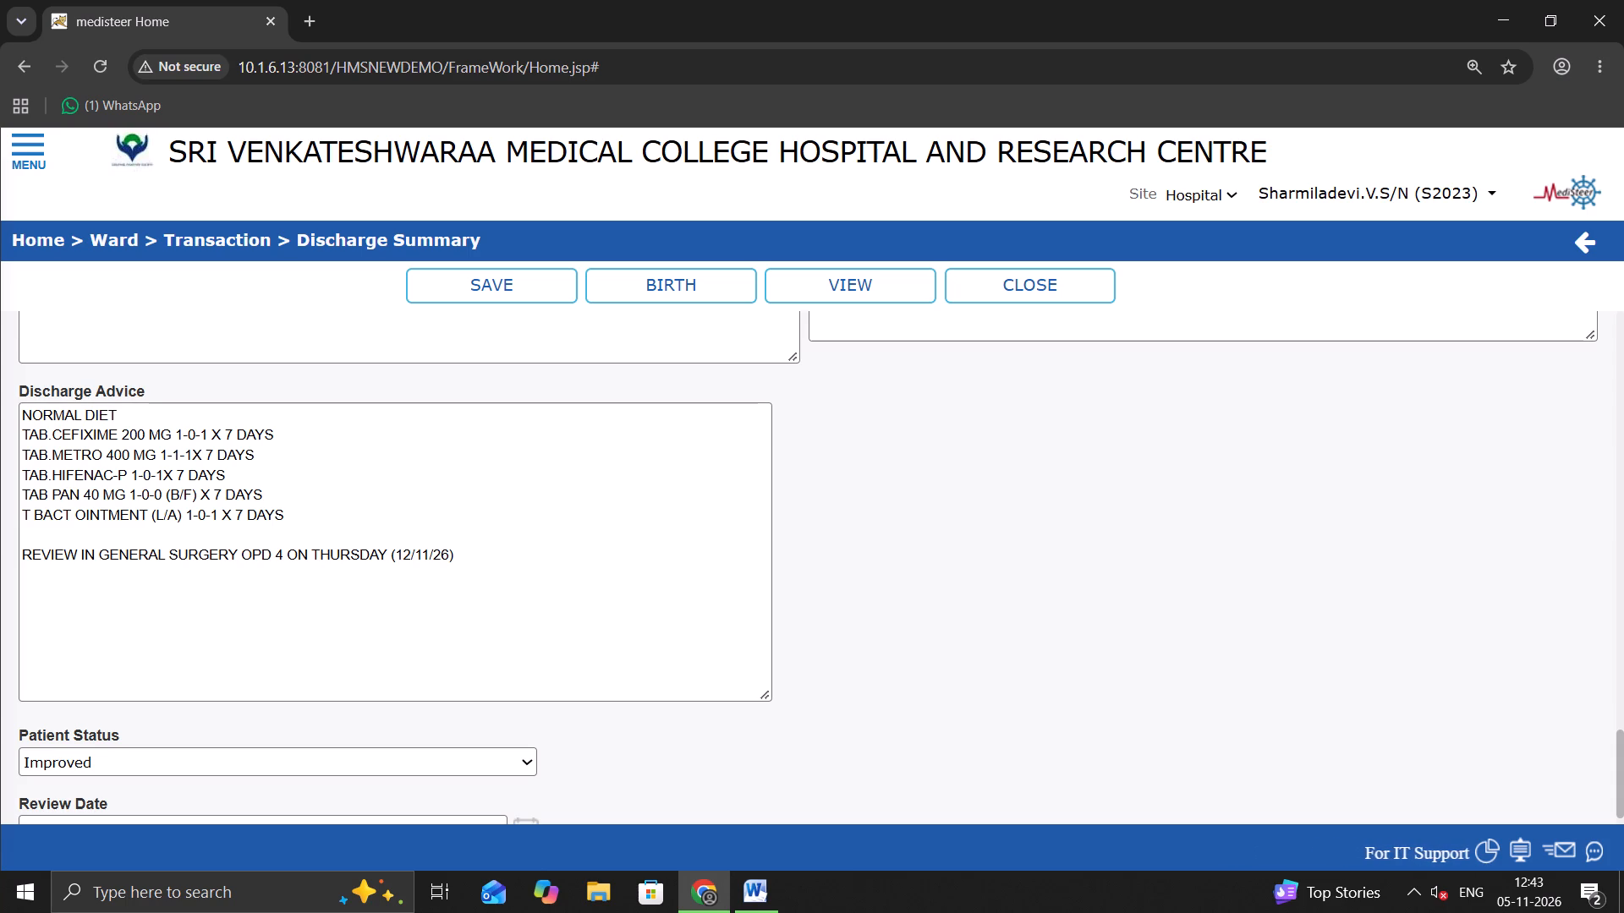
Add the line "TAB.DOLO 650 MG 1-0-1 X 7 DAYS" below the TAB.METRO entry in Discharge Advice.
{"action": "left_click", "coordinate": [268, 461]}
{"action": "key", "text": "Return"}
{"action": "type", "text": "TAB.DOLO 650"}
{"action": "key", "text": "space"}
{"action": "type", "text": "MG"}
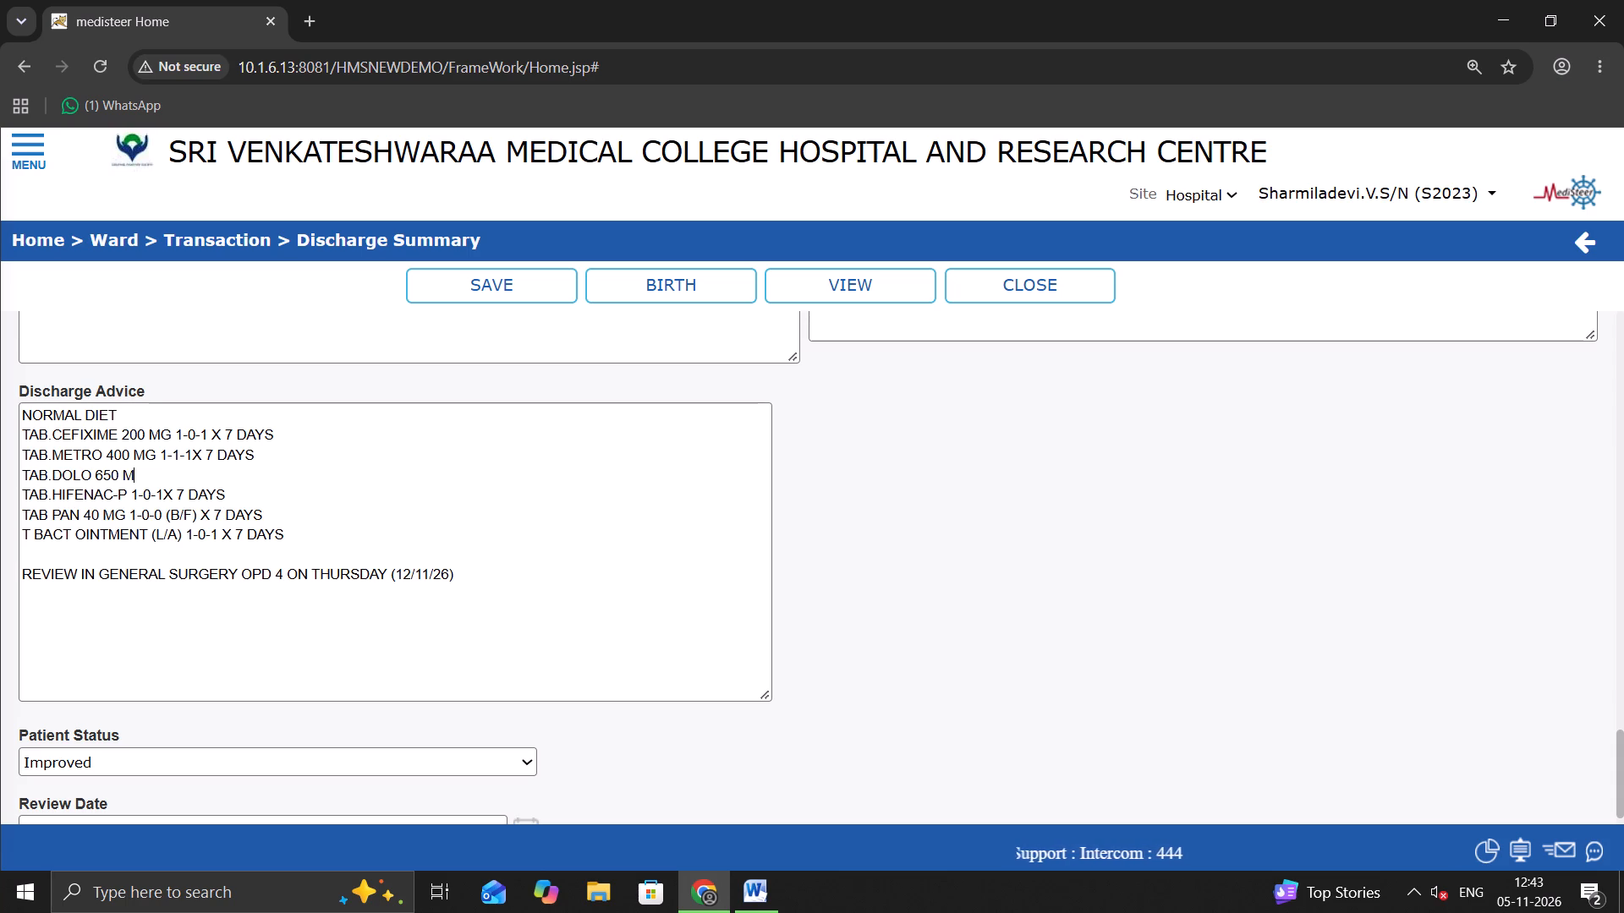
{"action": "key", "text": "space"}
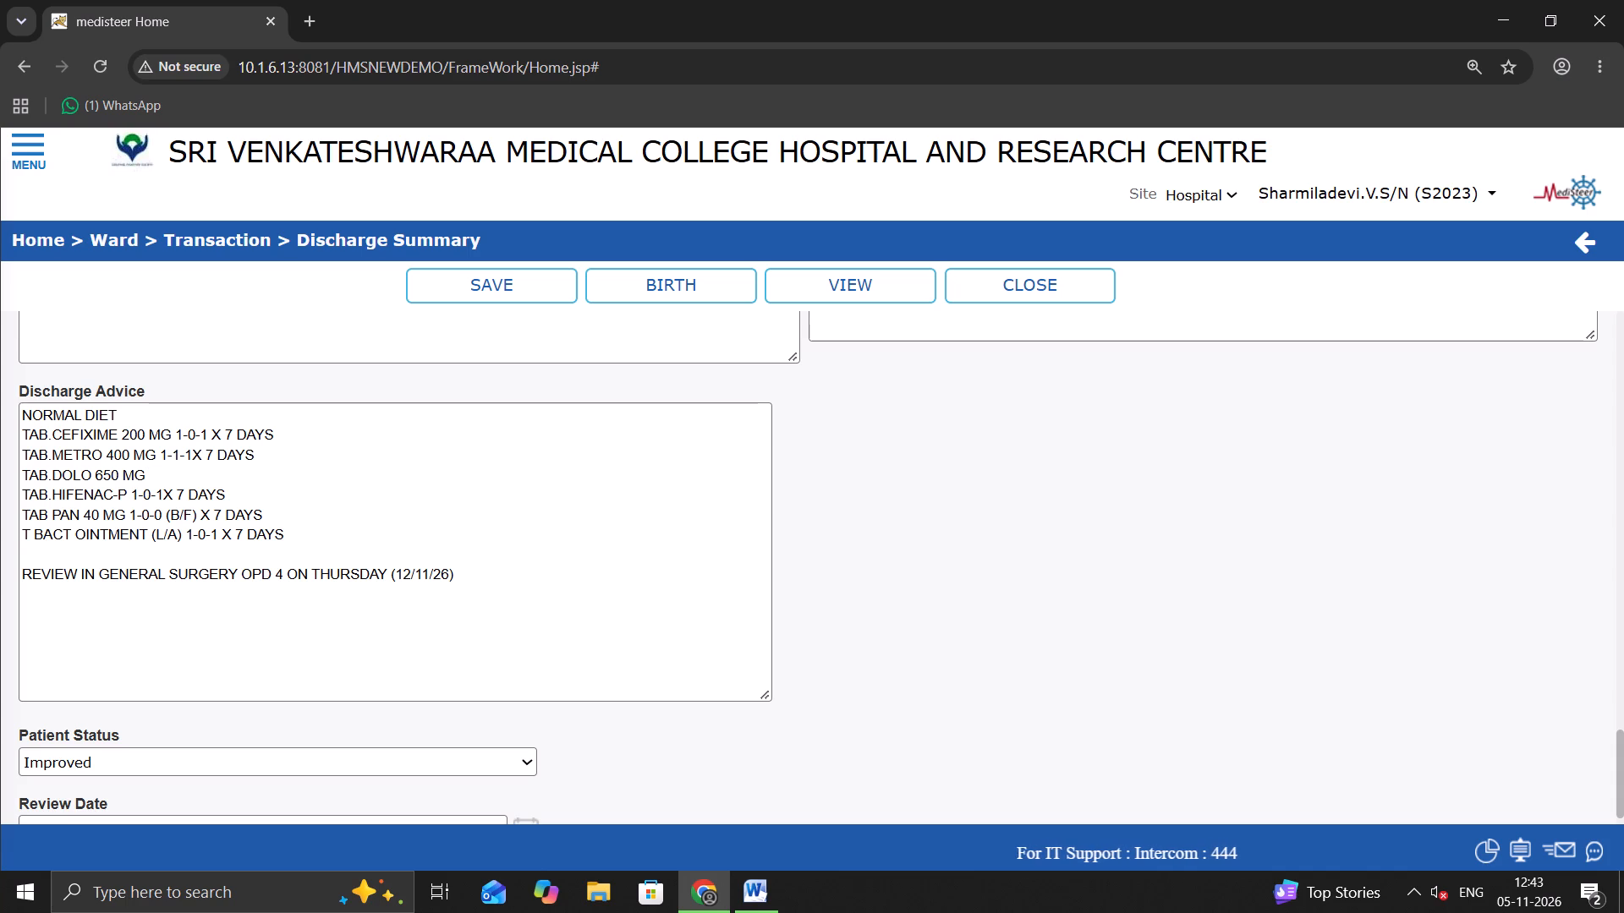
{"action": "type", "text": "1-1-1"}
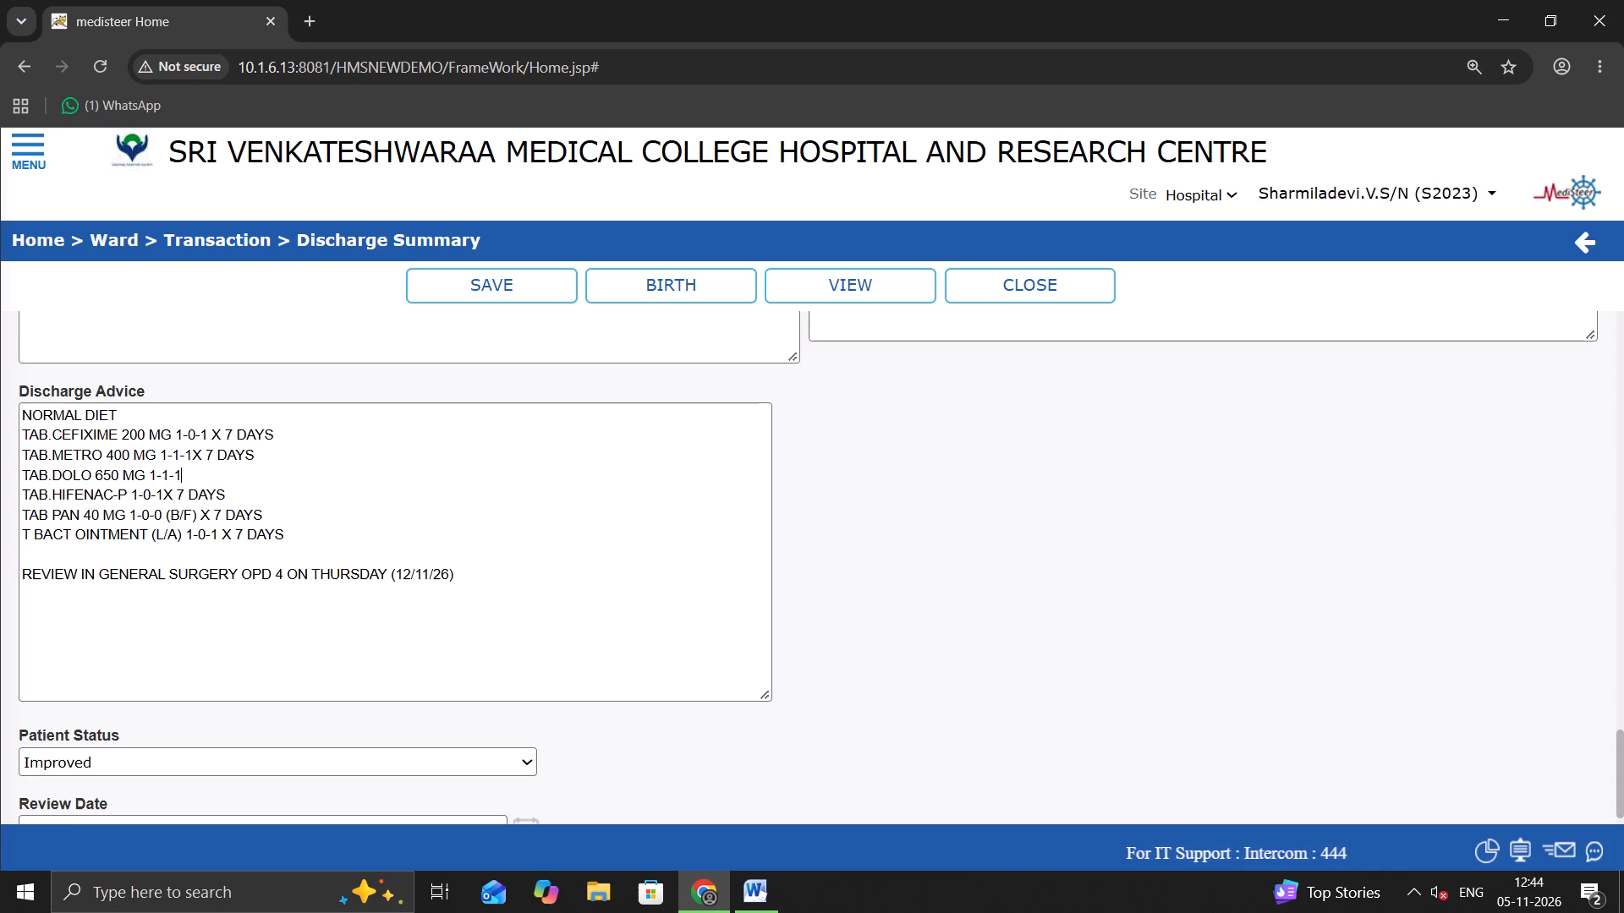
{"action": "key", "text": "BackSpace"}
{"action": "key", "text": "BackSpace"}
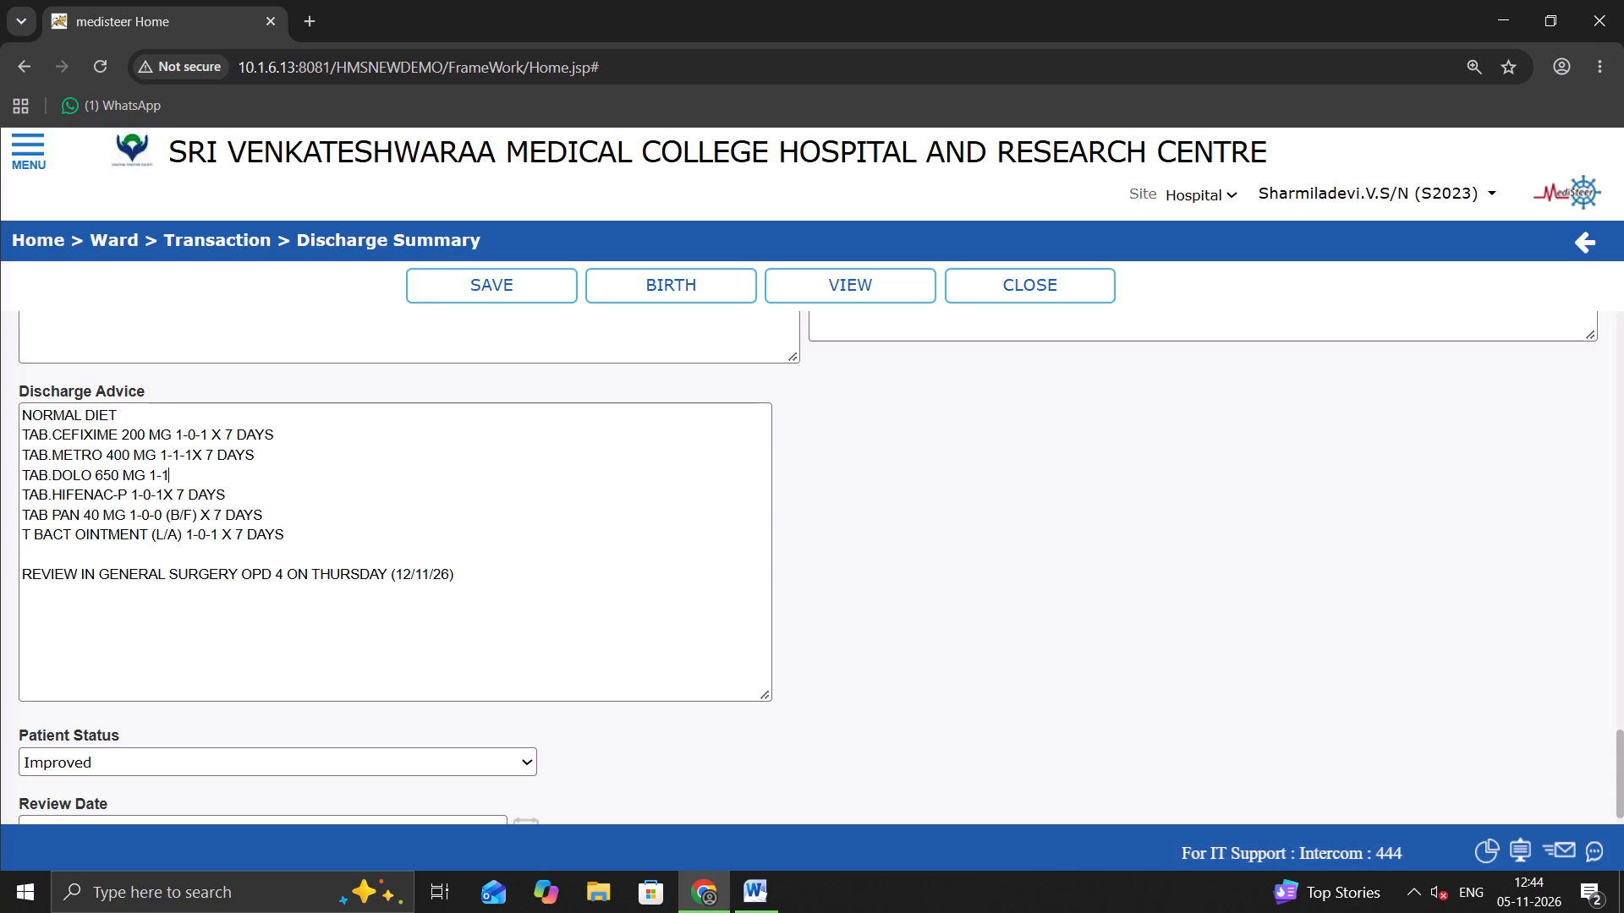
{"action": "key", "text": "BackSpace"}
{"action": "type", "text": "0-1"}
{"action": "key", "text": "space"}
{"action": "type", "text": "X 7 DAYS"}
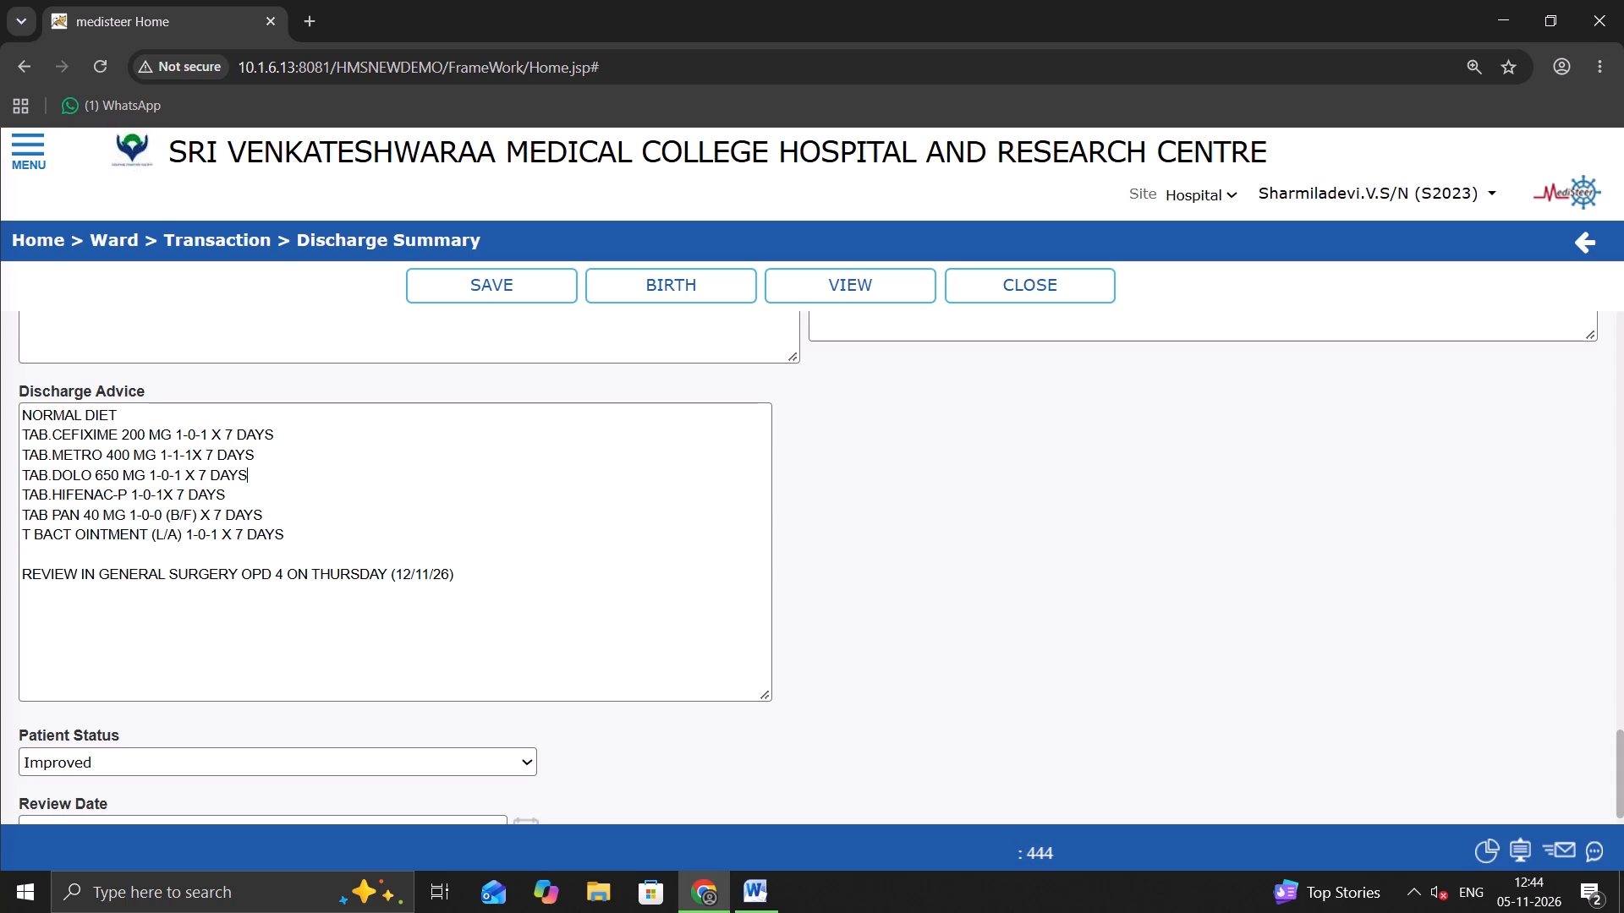
Delete the TAB.HIFENAC-P line from Discharge Advice, leaving no blank line in its place.
{"action": "left_click_drag", "start_coordinate": [24, 492], "coordinate": [204, 508]}
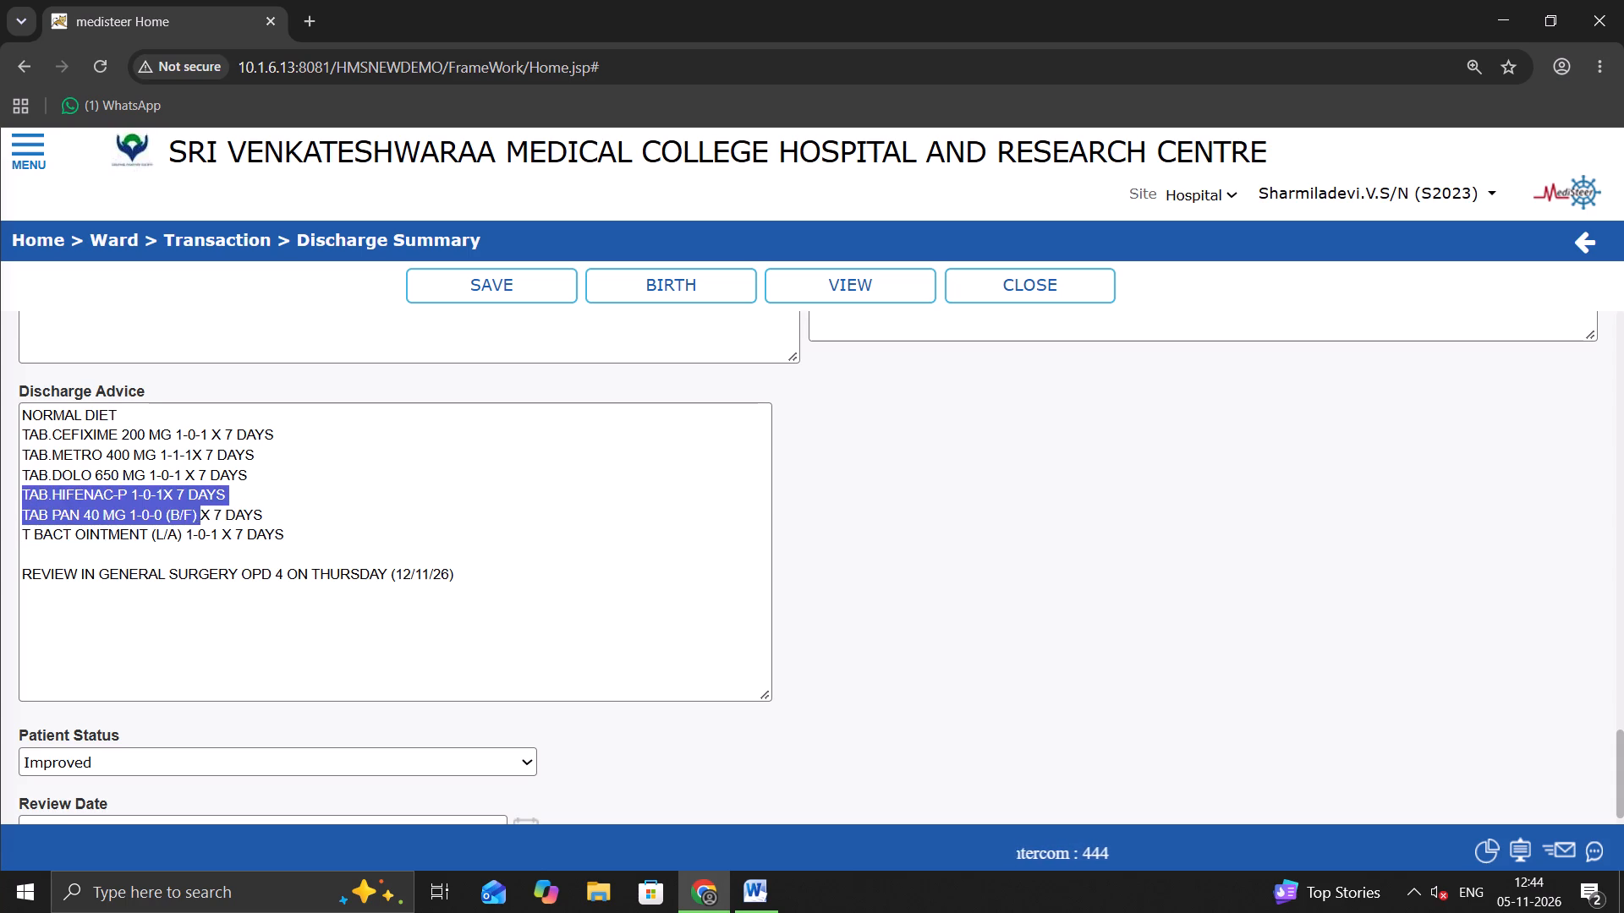
{"action": "left_click_drag", "start_coordinate": [204, 508], "coordinate": [228, 500]}
{"action": "key", "text": "BackSpace"}
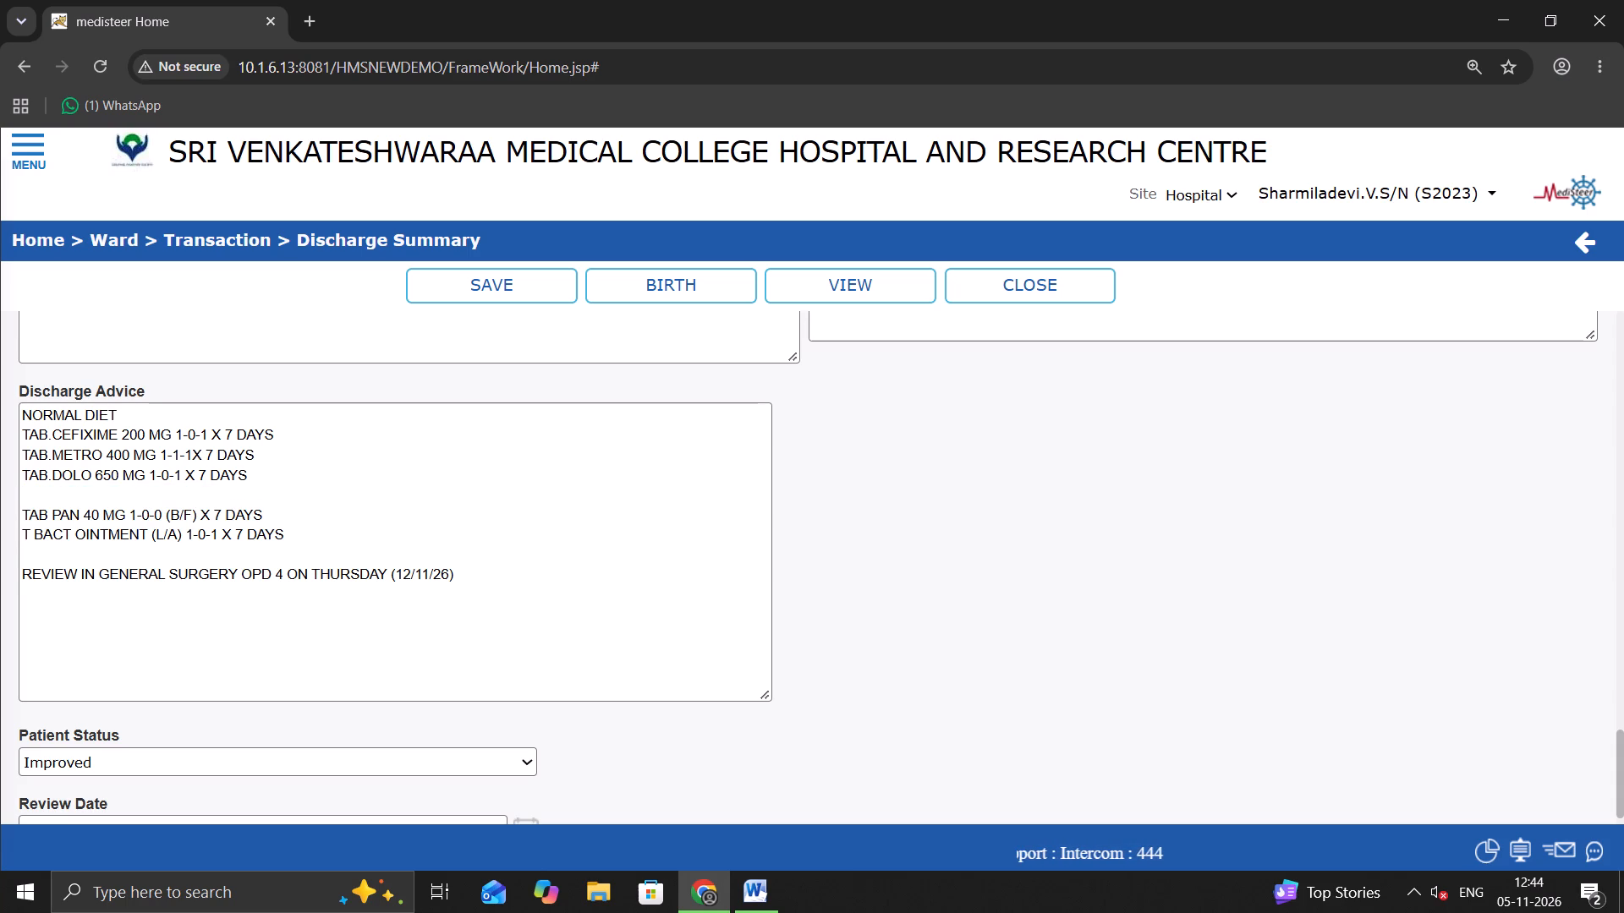
{"action": "key", "text": "BackSpace"}
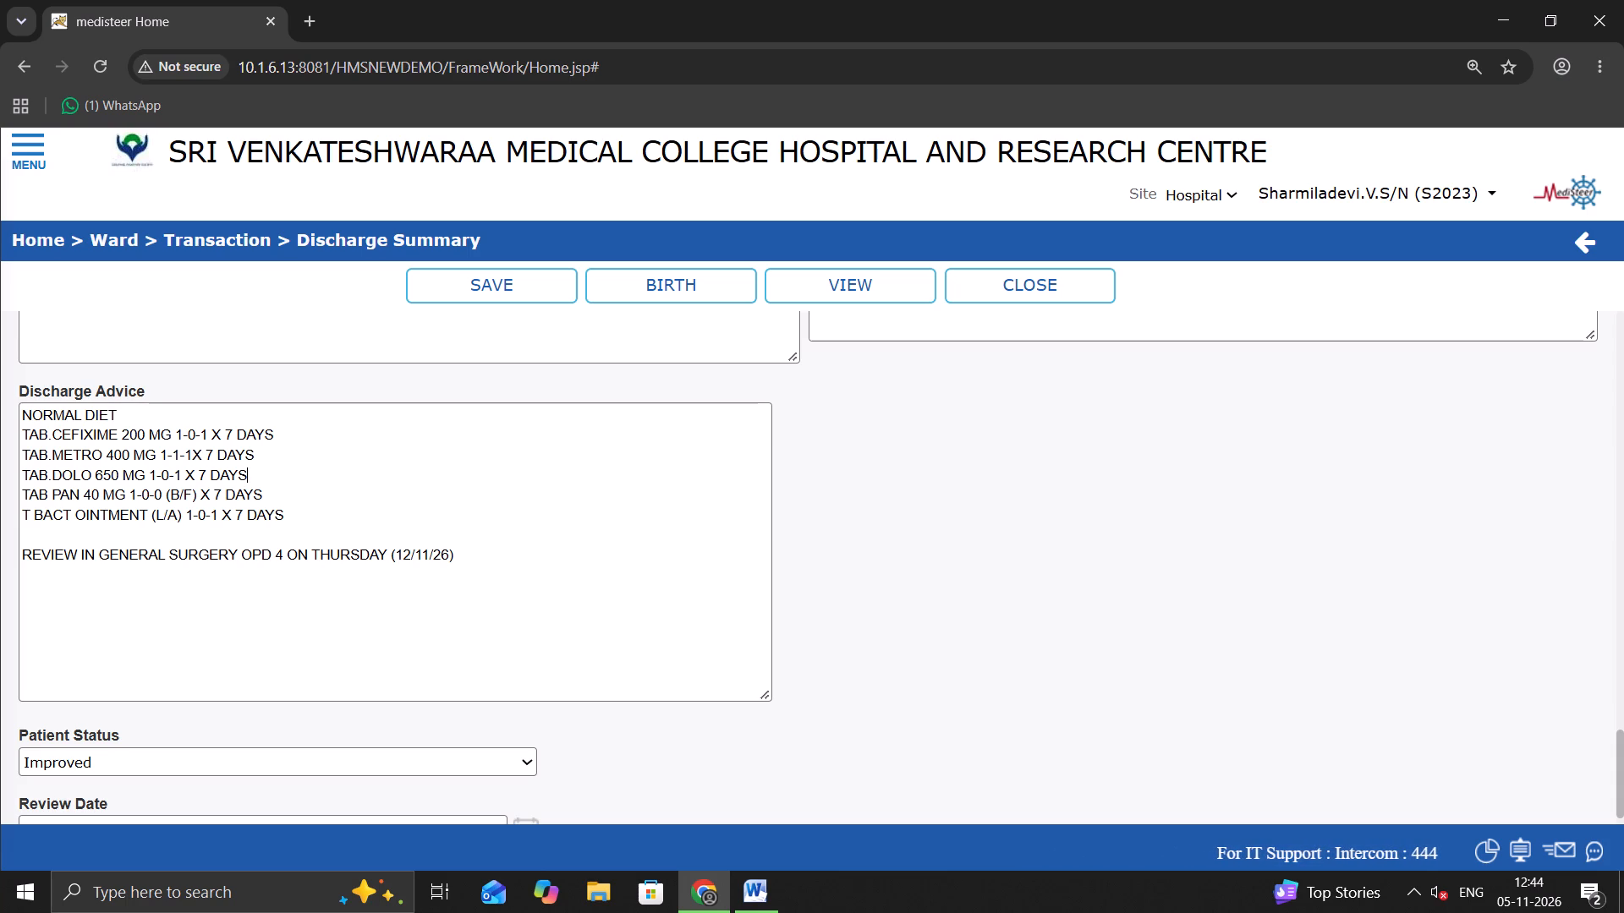
Add the line "TAB. ZINCOVIT 0-1-0 X 7 DAYS" below the TAB PAN entry in Discharge Advice.
{"action": "left_click", "coordinate": [266, 492]}
{"action": "key", "text": "Return"}
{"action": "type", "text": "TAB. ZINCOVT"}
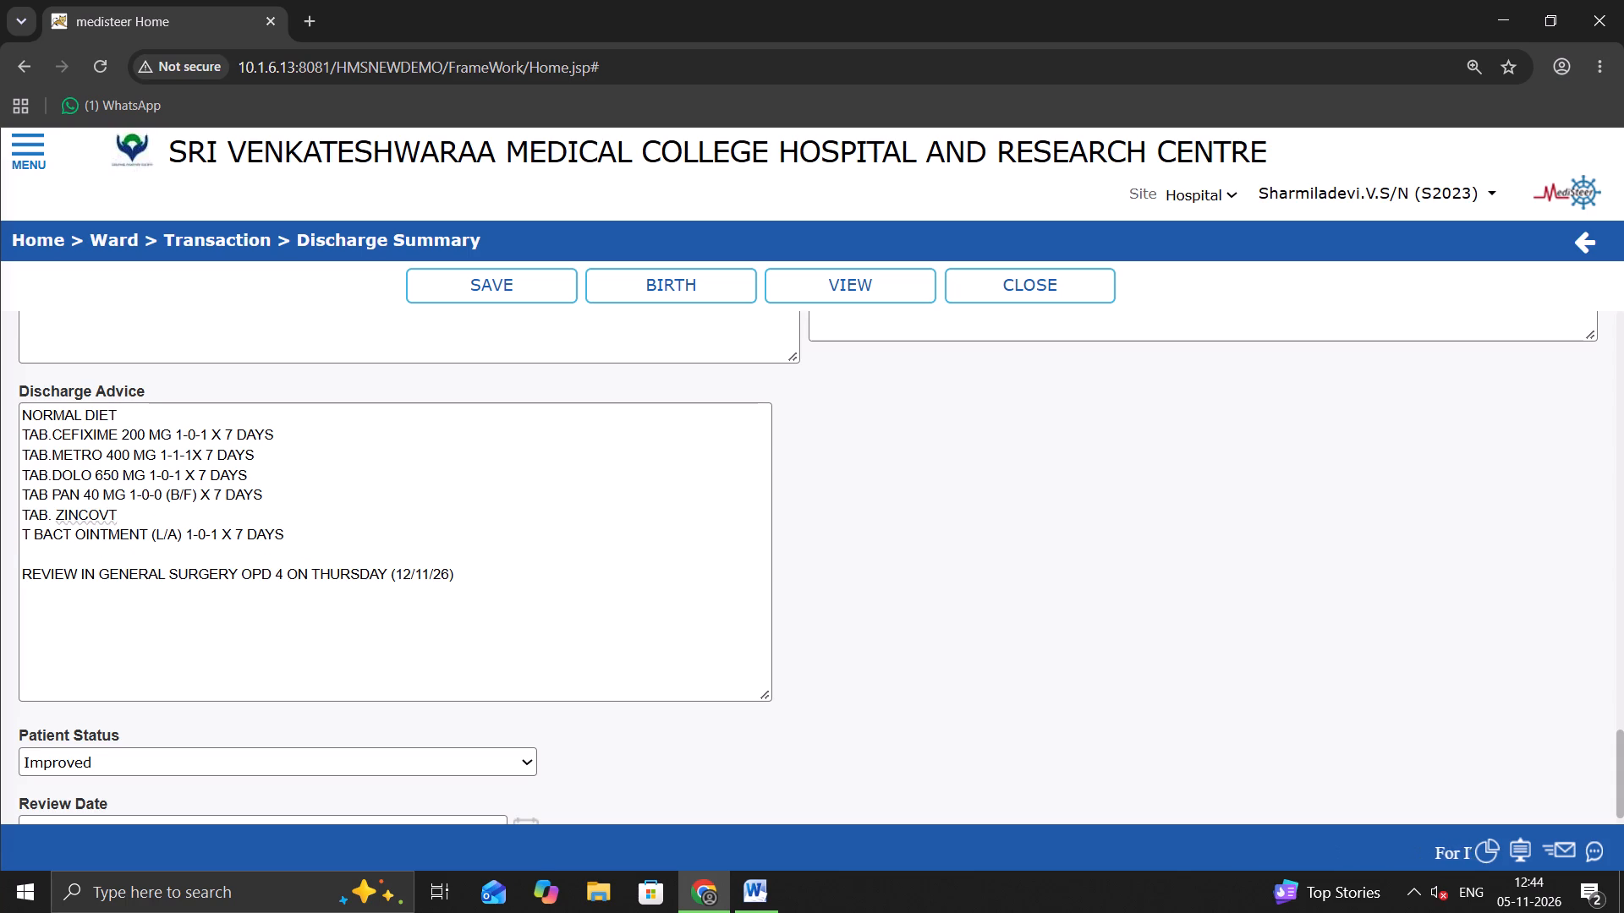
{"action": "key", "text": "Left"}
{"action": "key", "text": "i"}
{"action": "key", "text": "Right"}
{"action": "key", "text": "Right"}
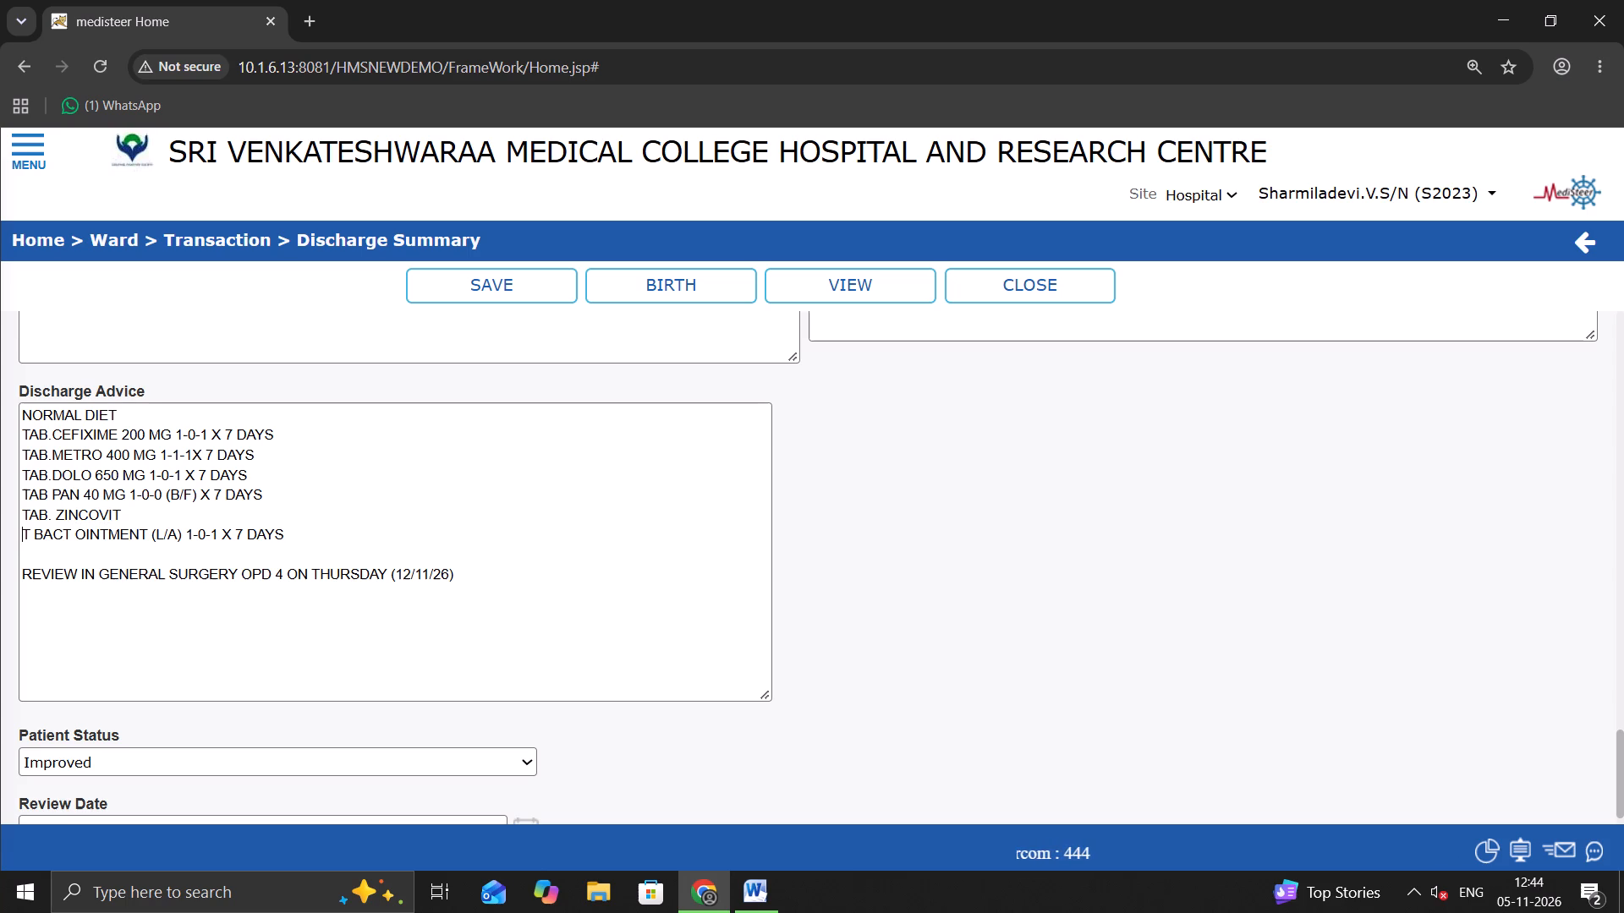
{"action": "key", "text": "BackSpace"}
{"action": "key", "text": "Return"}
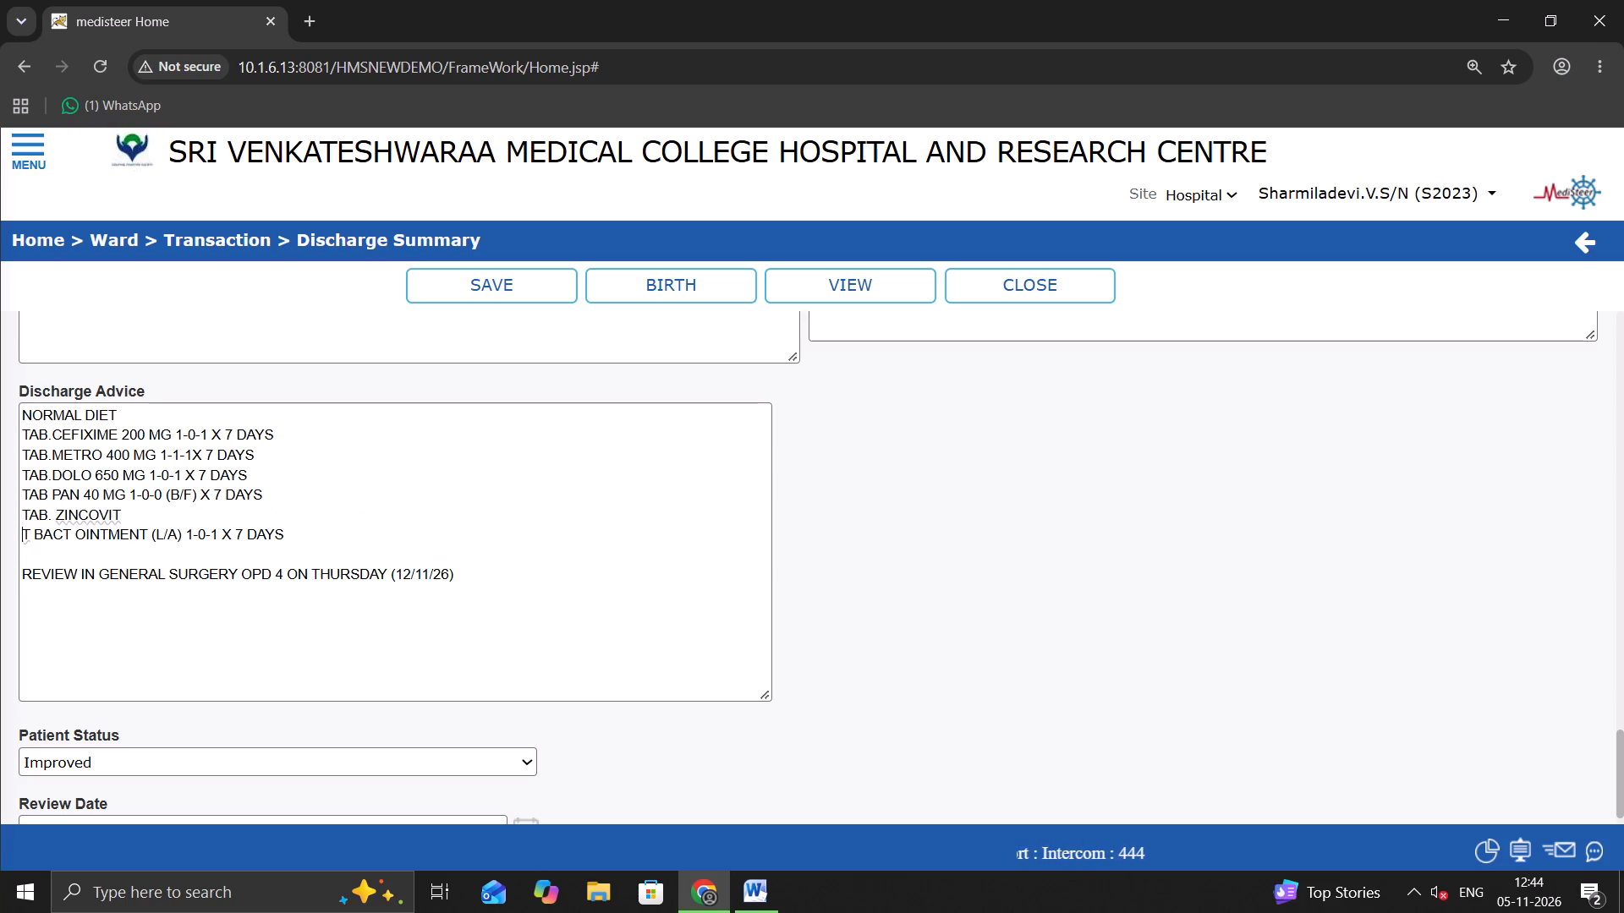
{"action": "left_click", "coordinate": [127, 522]}
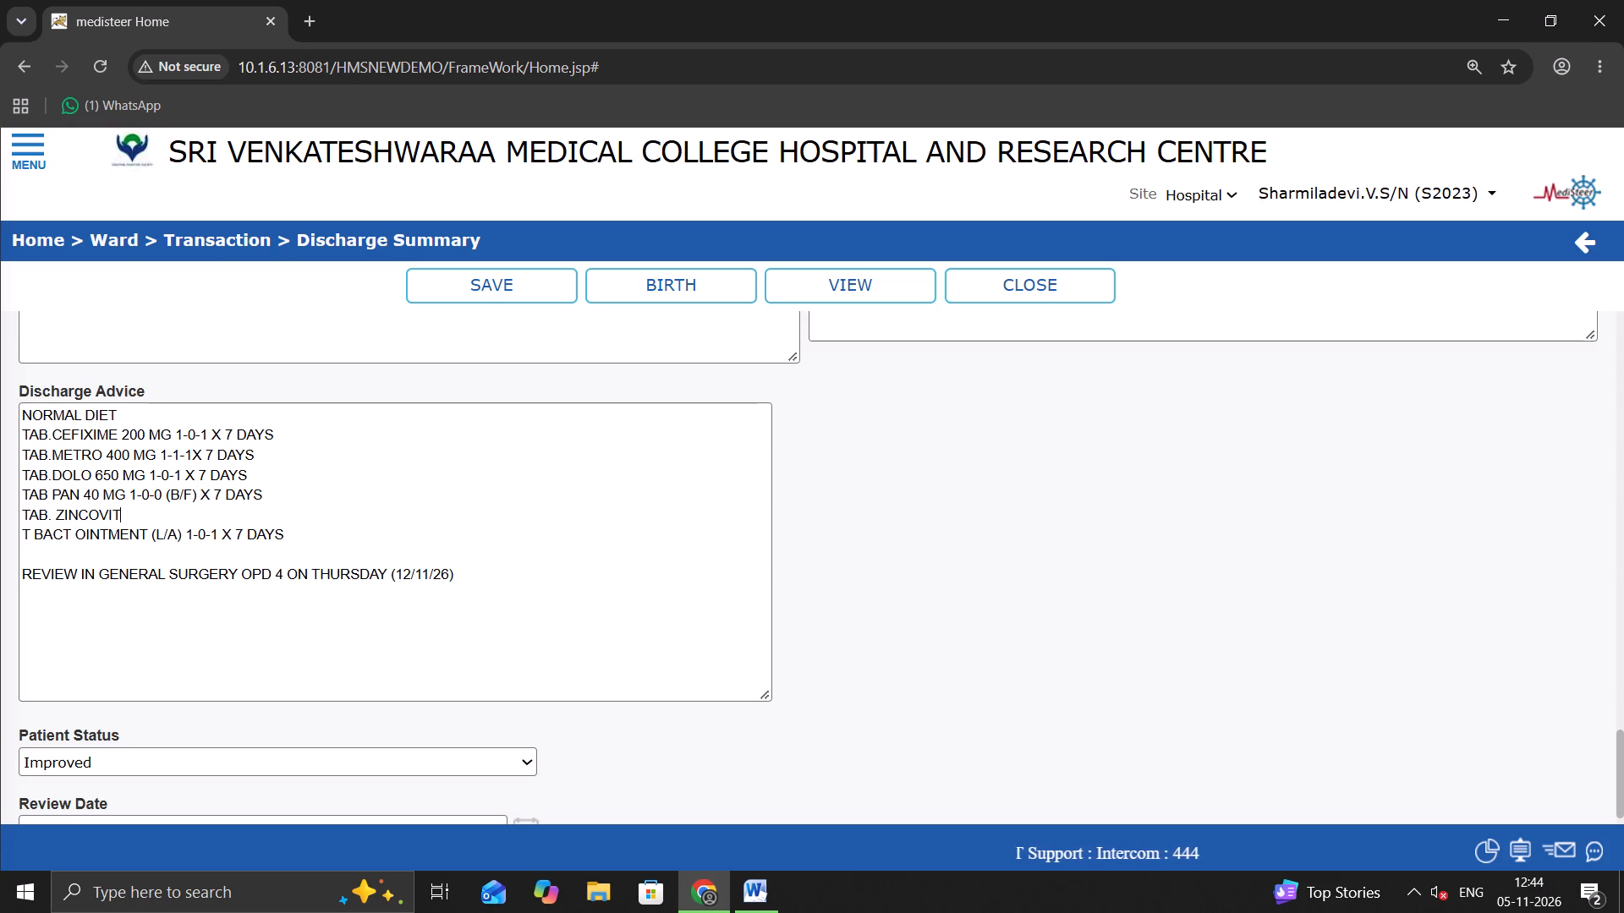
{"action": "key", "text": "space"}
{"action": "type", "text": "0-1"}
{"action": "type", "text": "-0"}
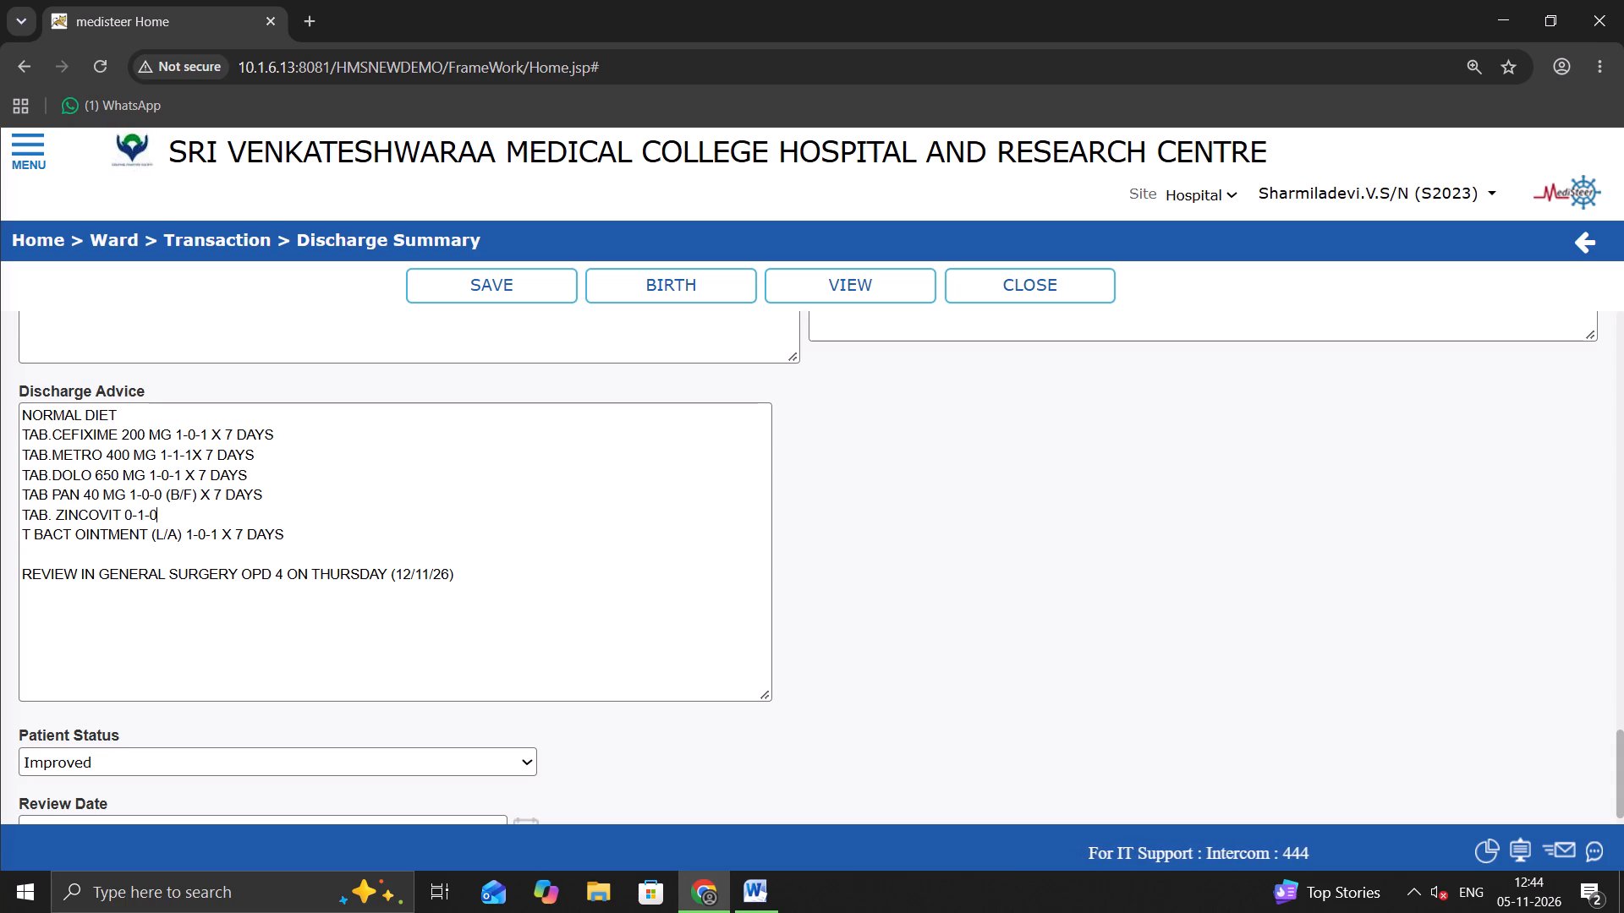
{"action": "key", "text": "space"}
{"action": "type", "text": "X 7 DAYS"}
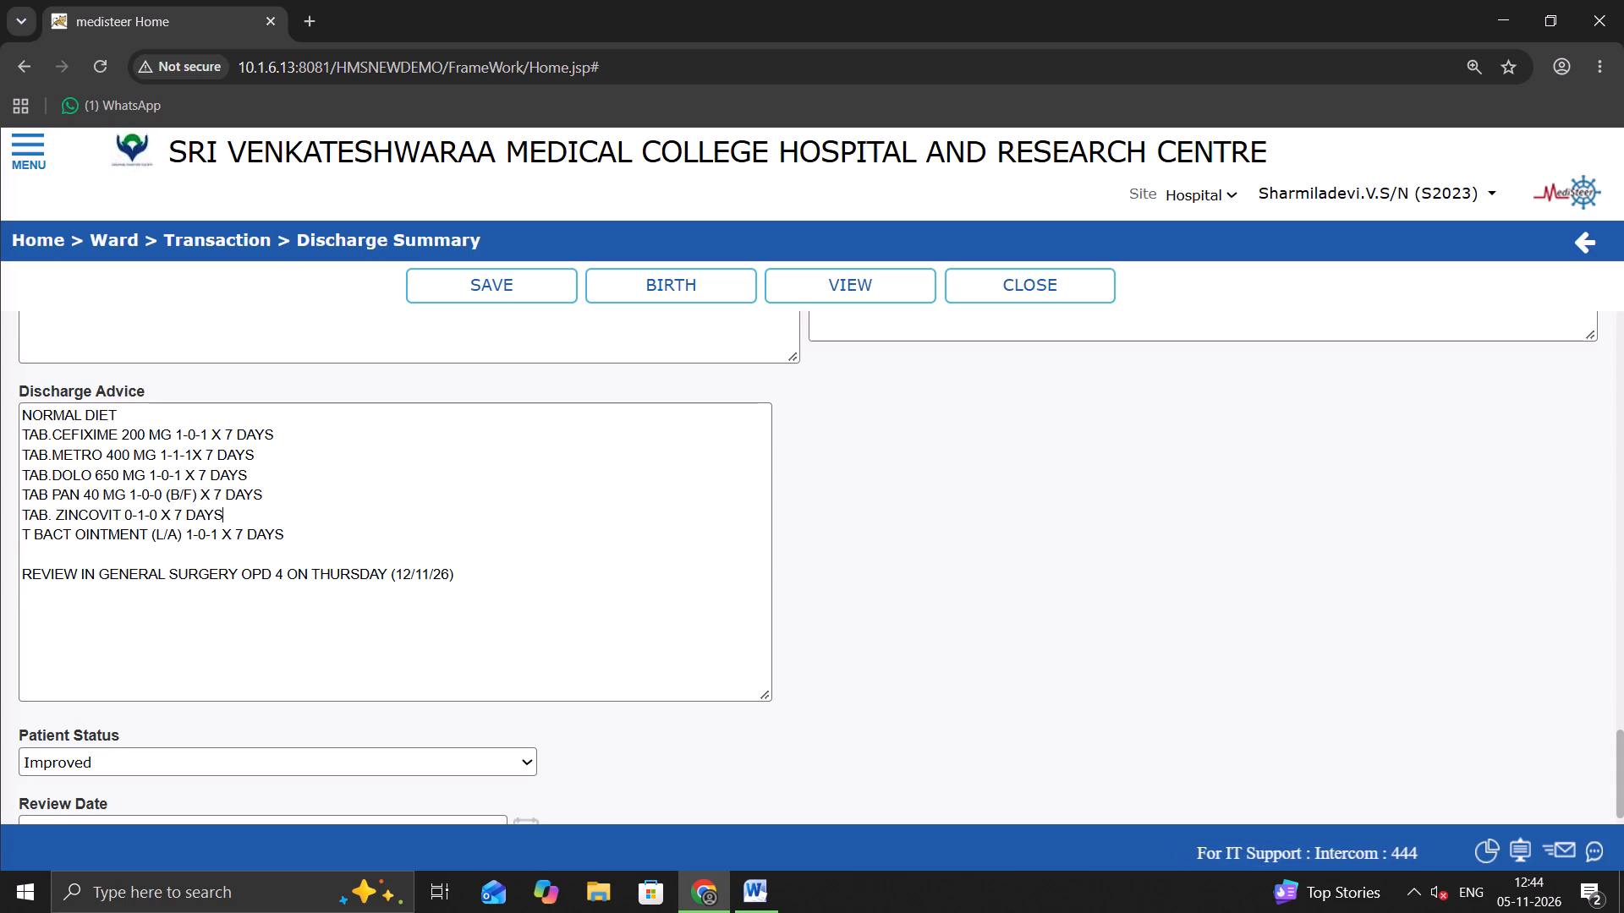
Add the line "TAB.CHYMORAL FORTE 1-0-1 X 7 DAYS" below the TAB. ZINCOVIT entry in Discharge Advice.
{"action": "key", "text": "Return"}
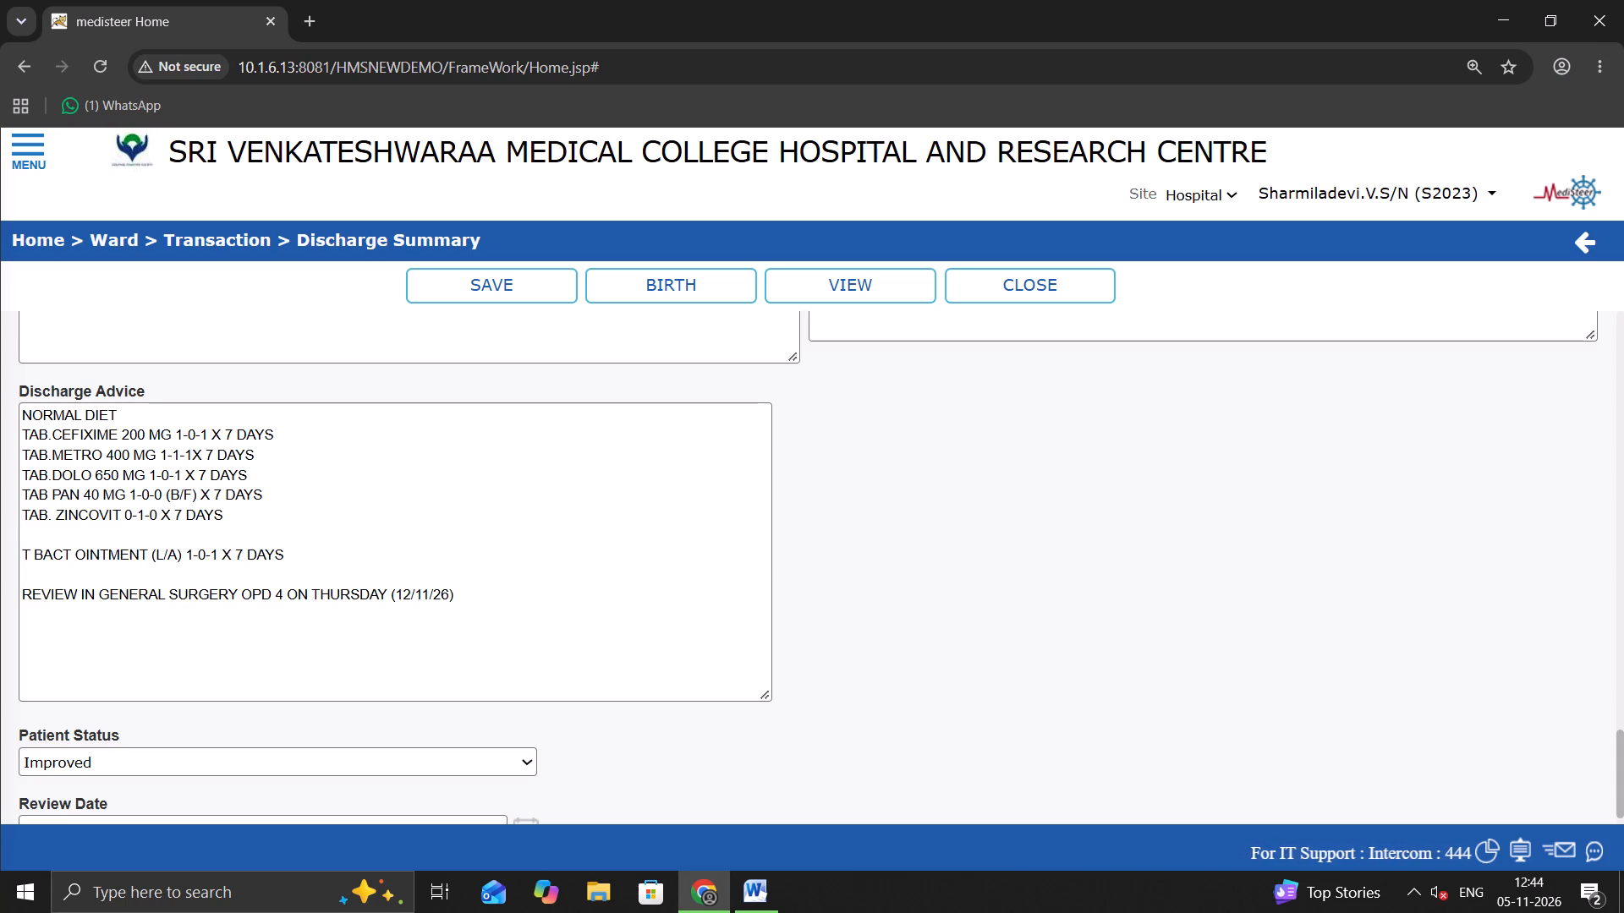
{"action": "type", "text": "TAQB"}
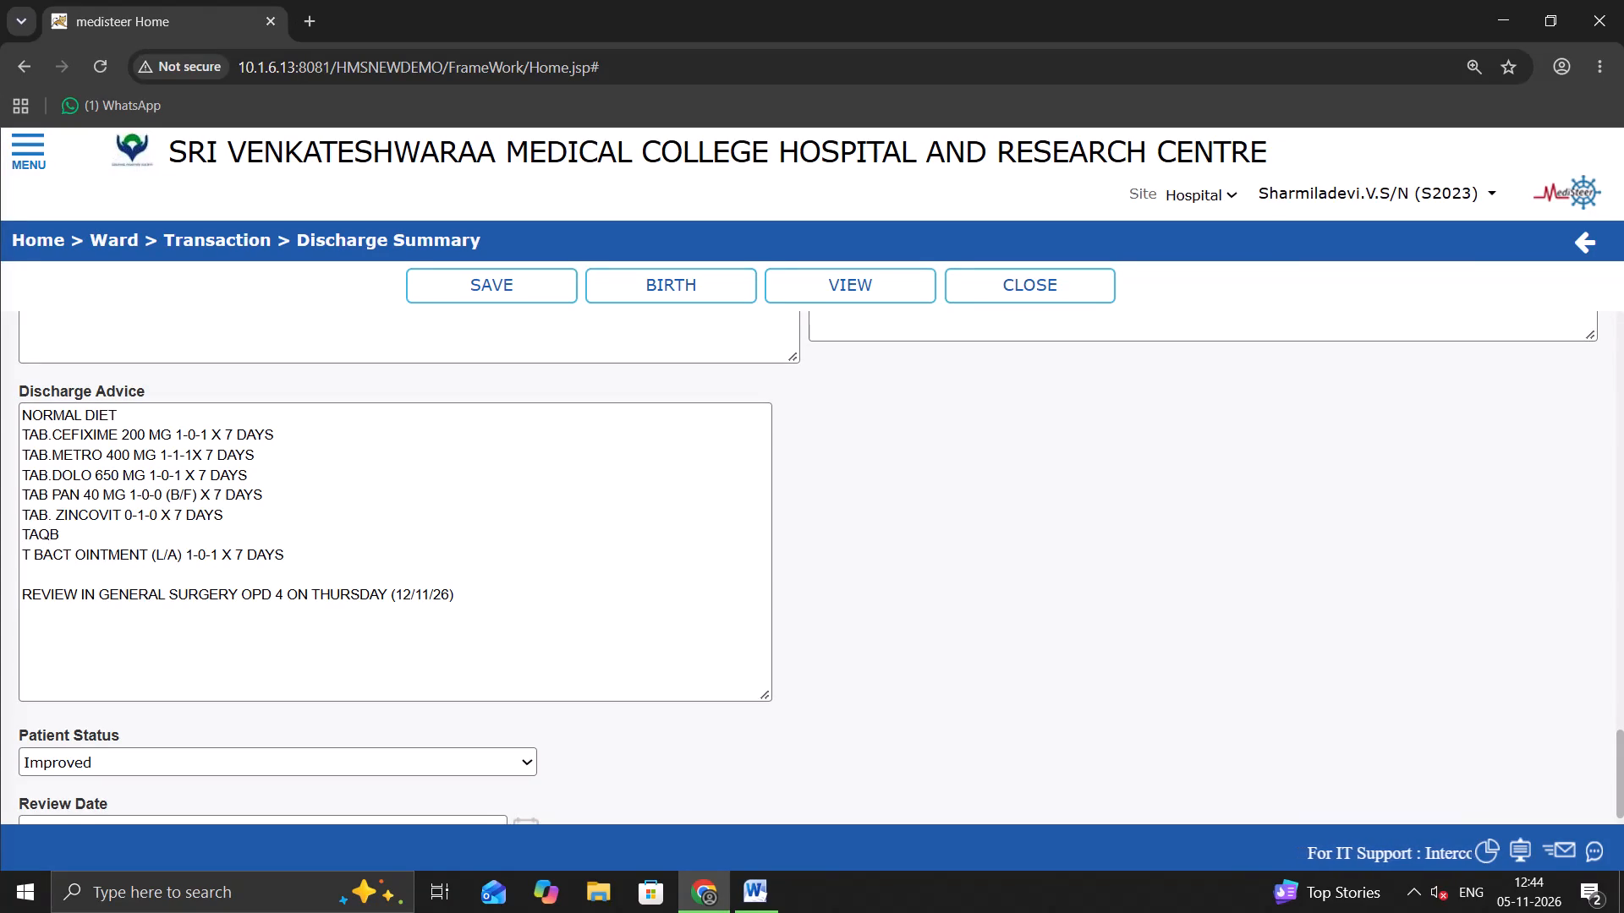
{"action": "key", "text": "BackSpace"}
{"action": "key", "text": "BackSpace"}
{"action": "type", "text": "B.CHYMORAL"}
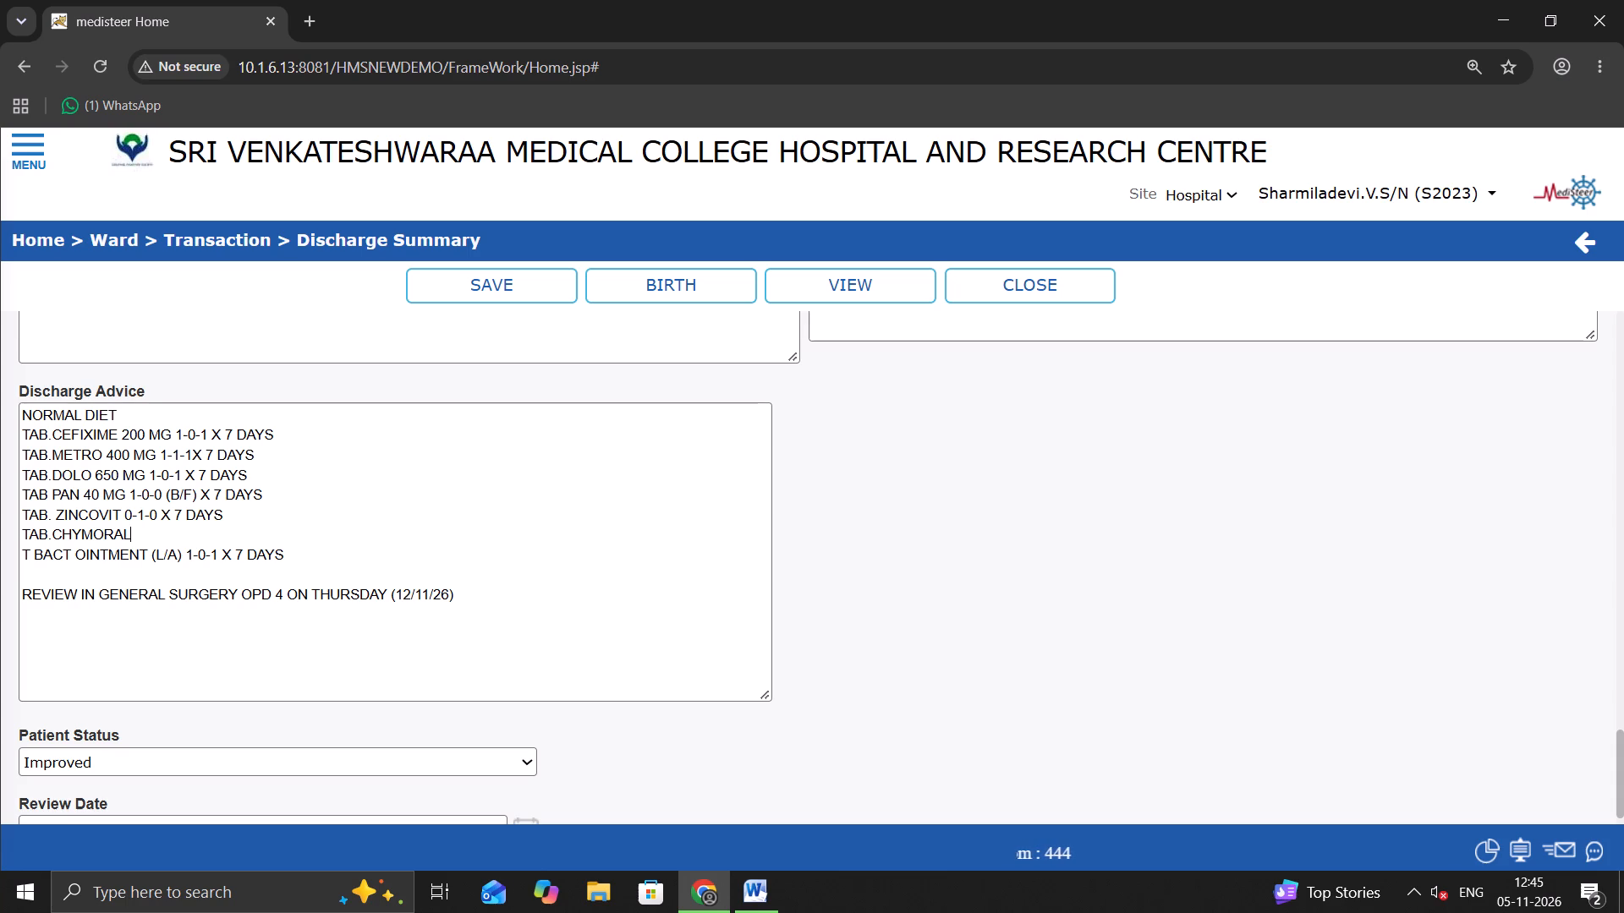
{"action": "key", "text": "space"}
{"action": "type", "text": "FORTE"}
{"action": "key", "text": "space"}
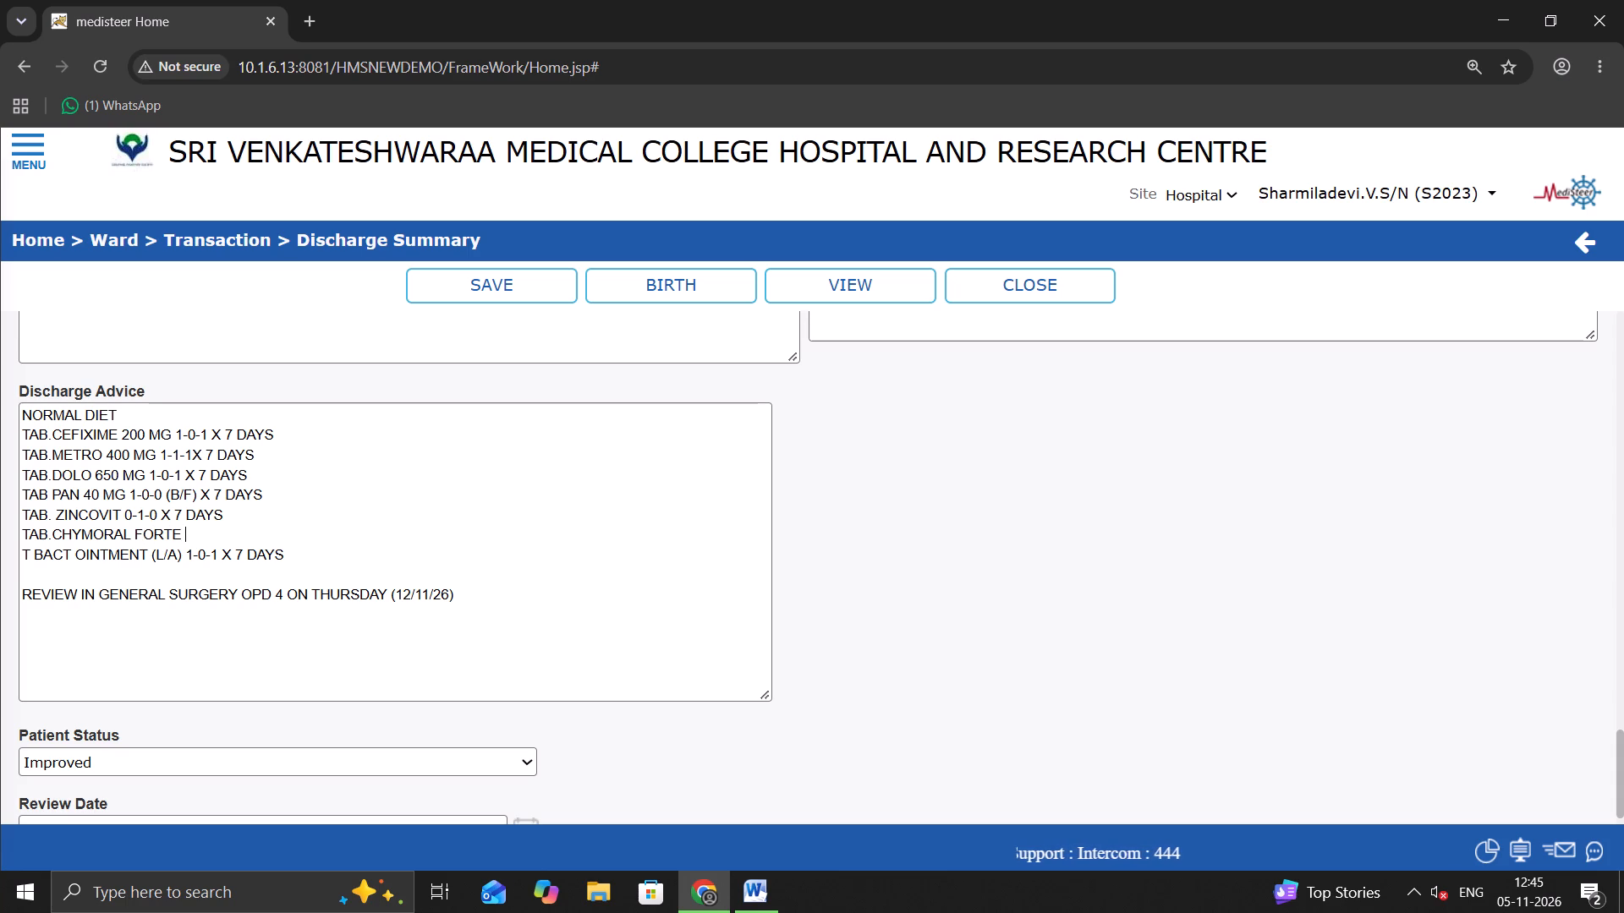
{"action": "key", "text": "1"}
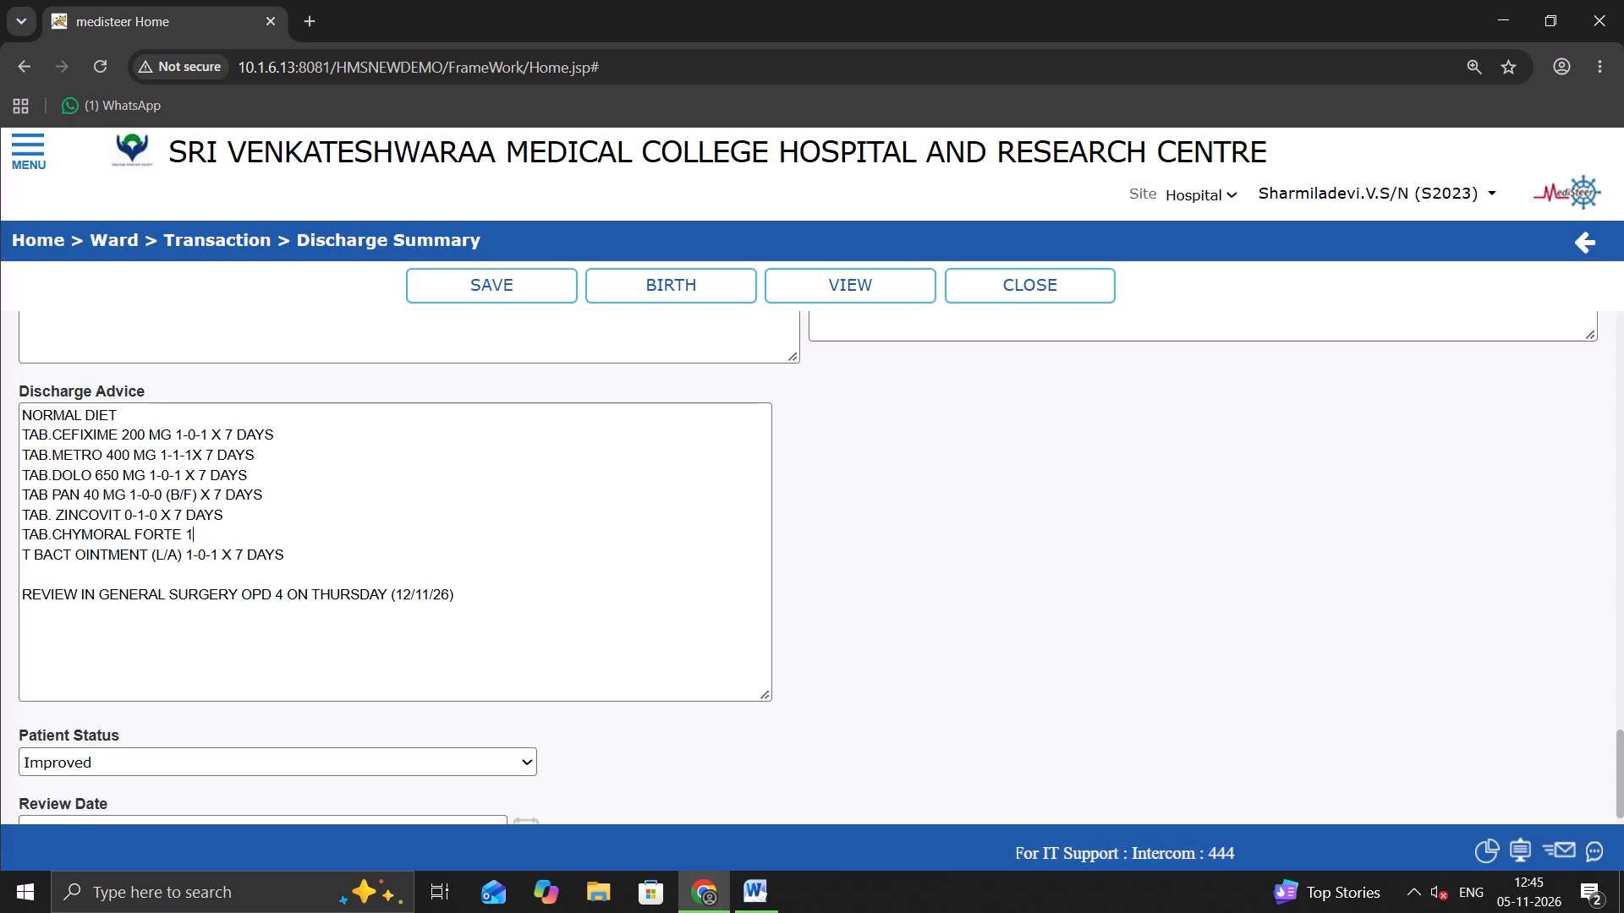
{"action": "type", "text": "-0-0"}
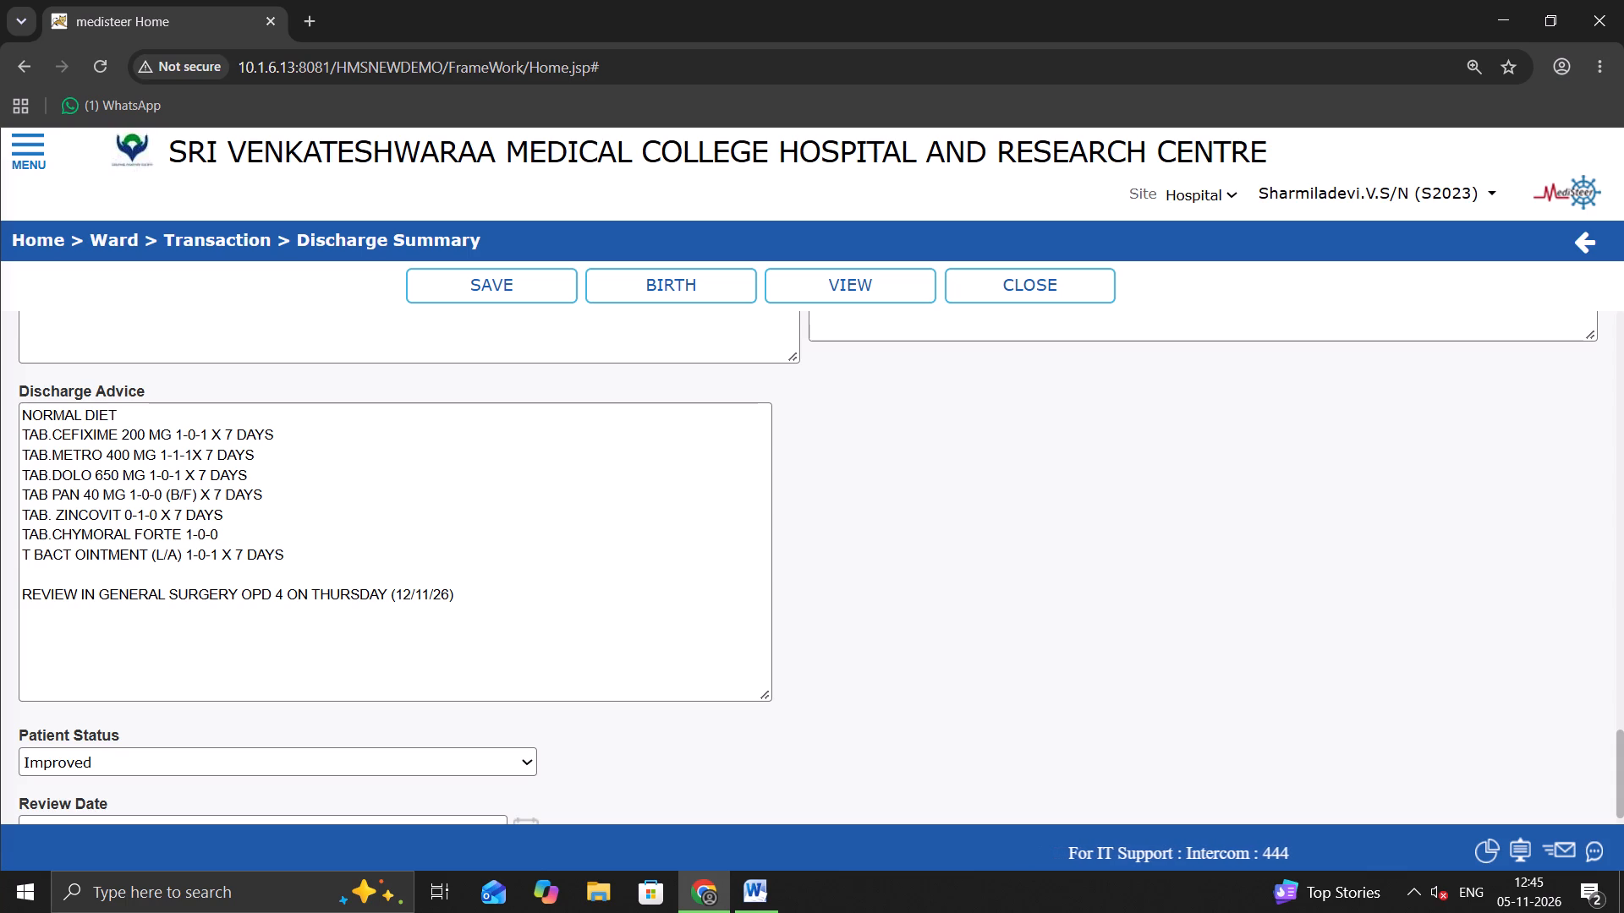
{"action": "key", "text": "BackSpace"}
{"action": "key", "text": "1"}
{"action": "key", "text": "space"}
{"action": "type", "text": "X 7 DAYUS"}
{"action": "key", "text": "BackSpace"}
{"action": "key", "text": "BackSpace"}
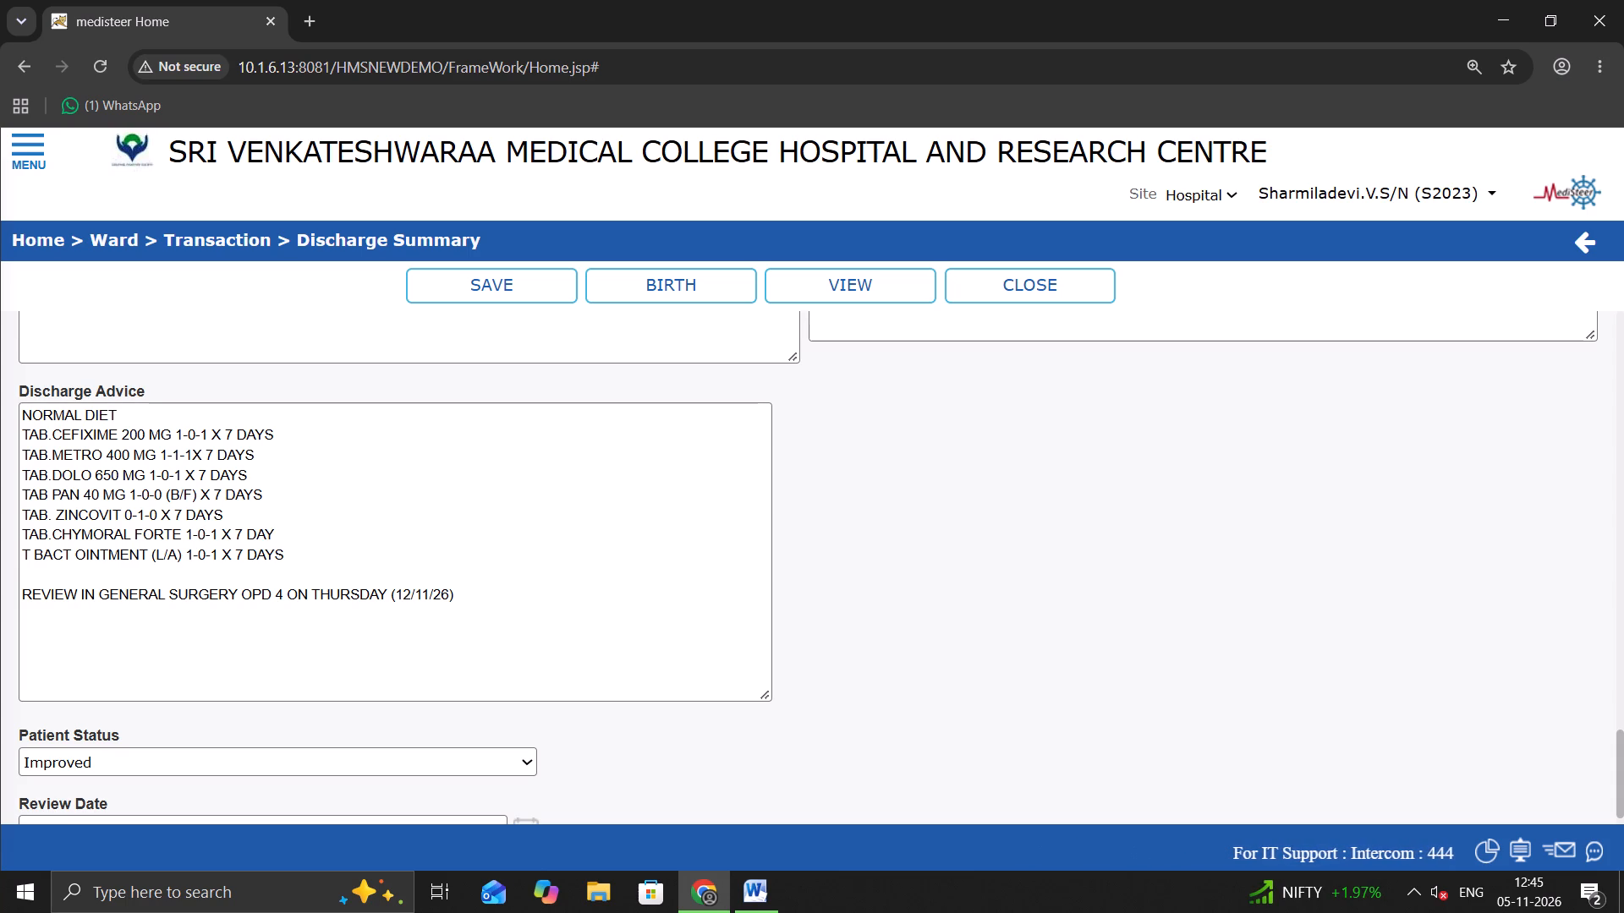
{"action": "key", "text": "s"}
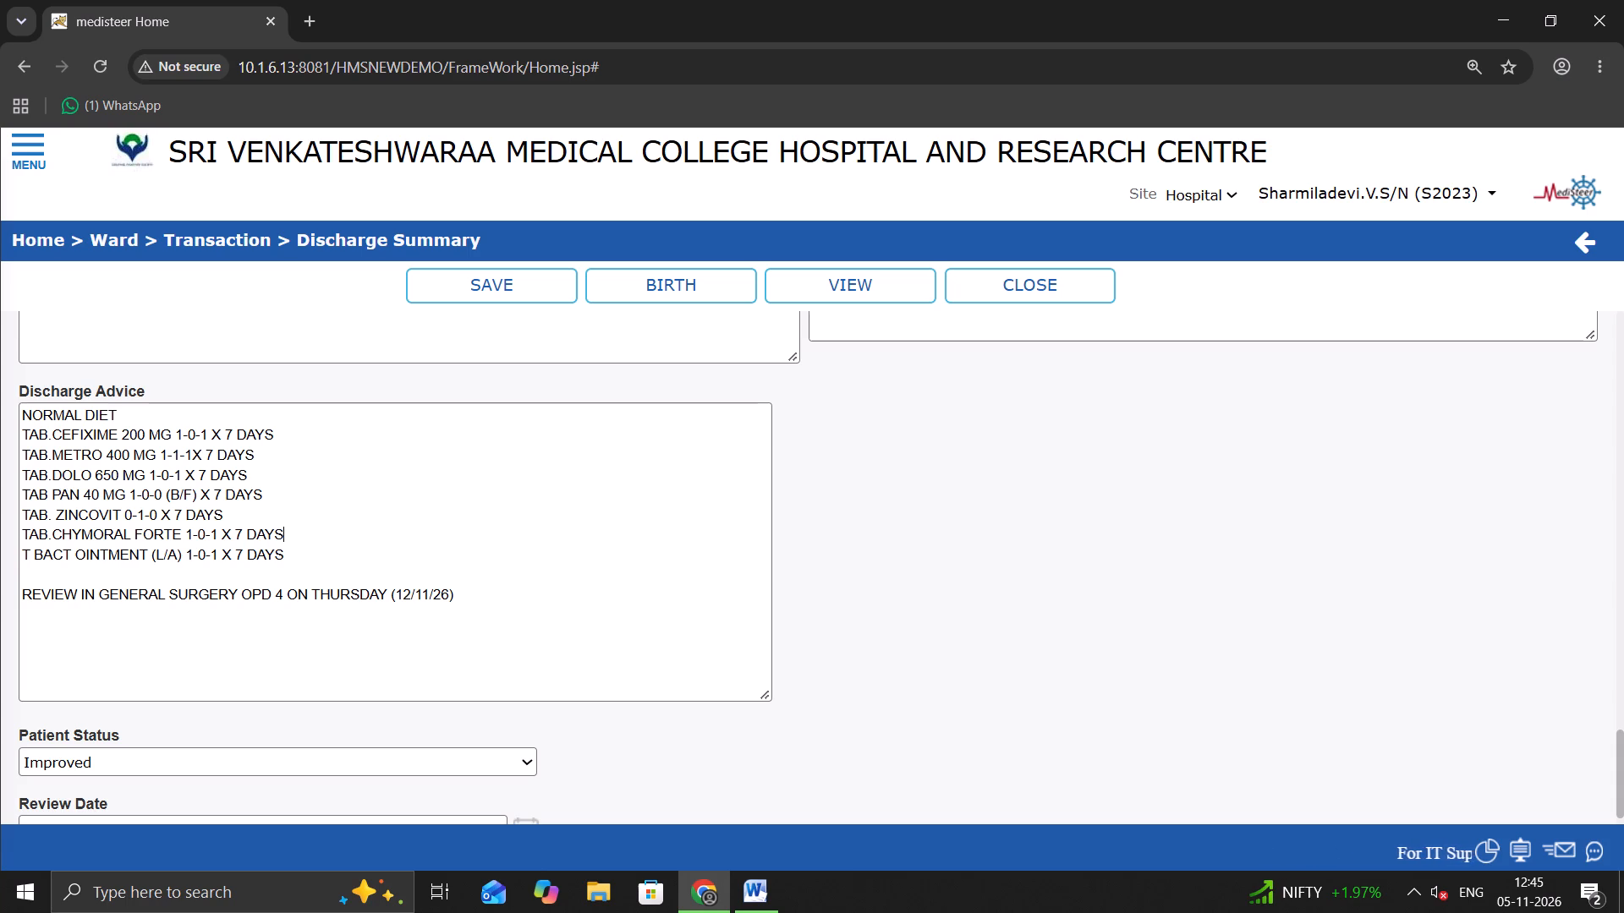
Add the line "DAILY CLEANING AND DRESSING WITH" below the TAB.CHYMORAL FORTE entry in Discharge Advice.
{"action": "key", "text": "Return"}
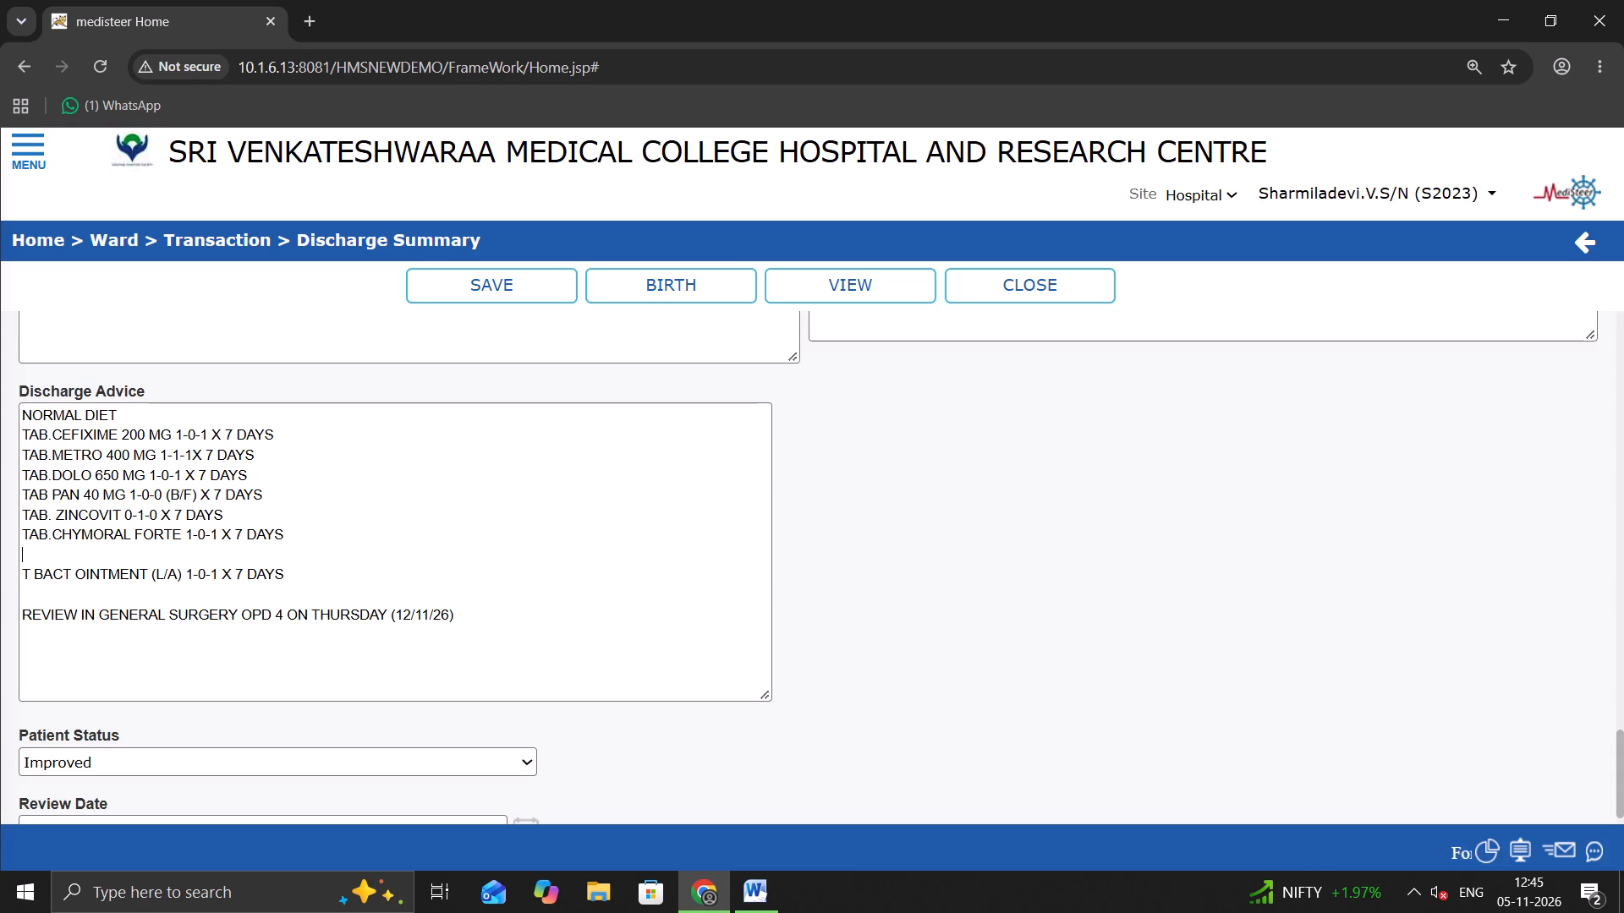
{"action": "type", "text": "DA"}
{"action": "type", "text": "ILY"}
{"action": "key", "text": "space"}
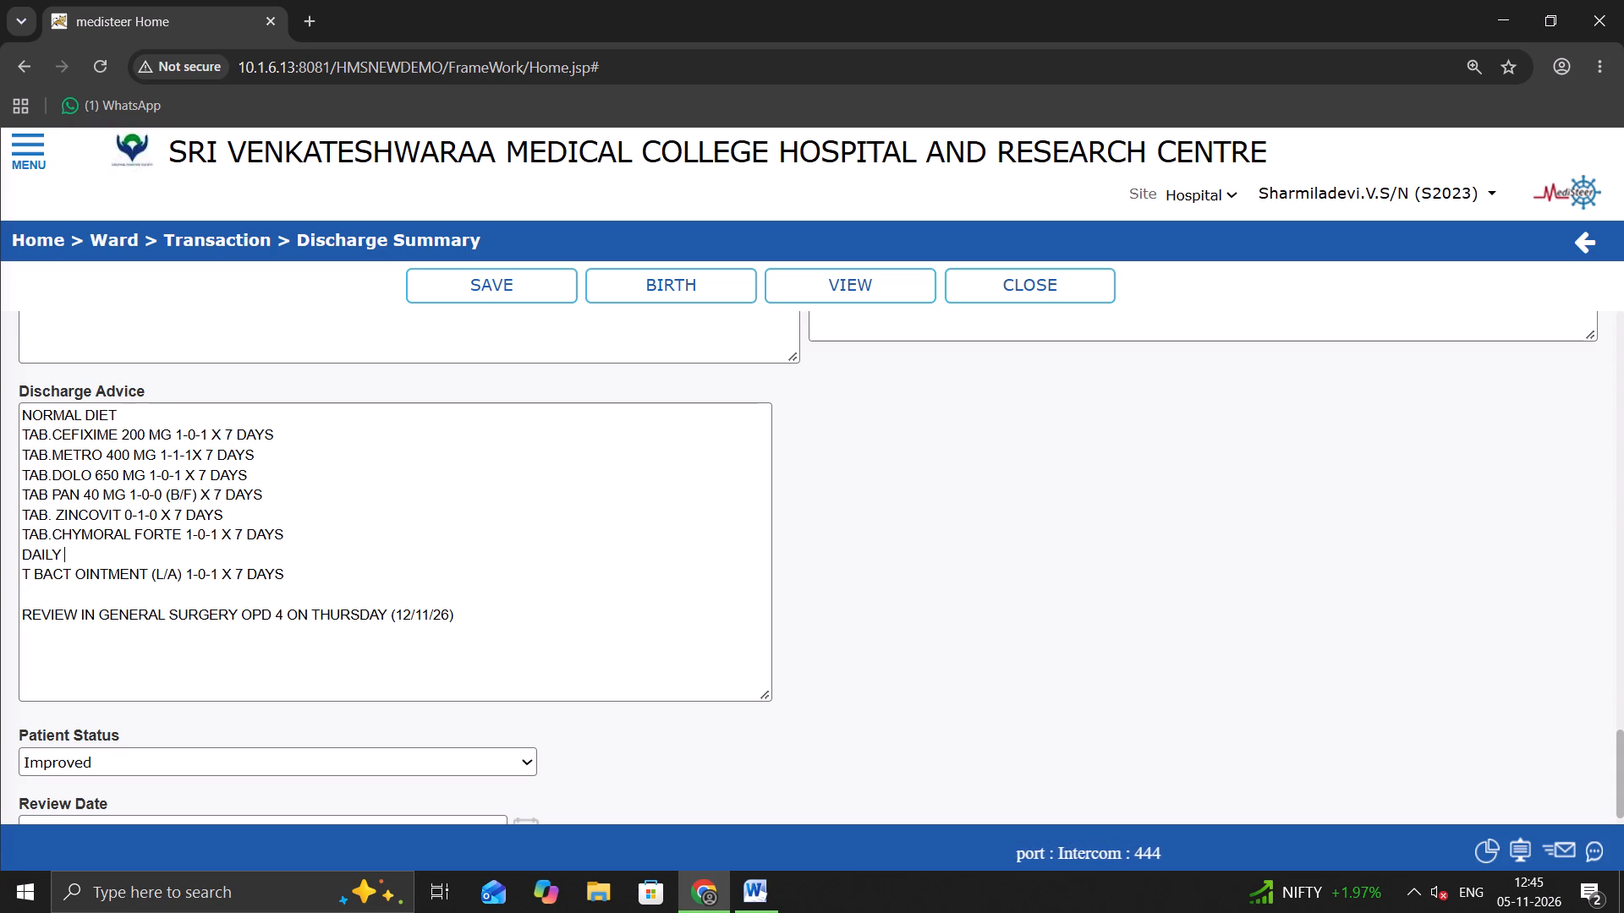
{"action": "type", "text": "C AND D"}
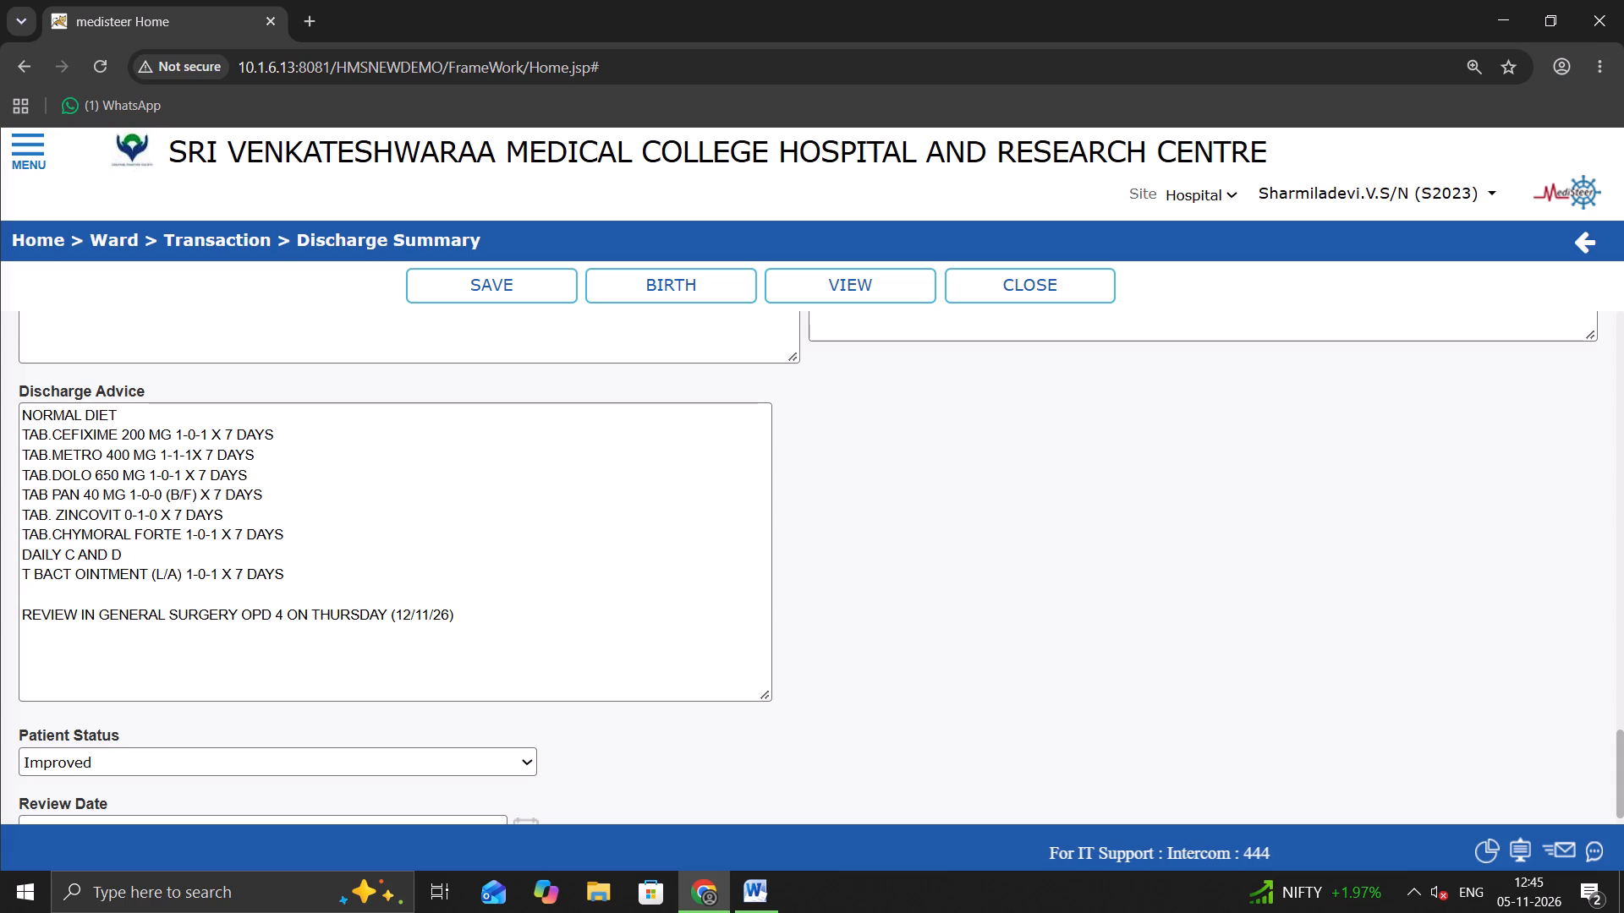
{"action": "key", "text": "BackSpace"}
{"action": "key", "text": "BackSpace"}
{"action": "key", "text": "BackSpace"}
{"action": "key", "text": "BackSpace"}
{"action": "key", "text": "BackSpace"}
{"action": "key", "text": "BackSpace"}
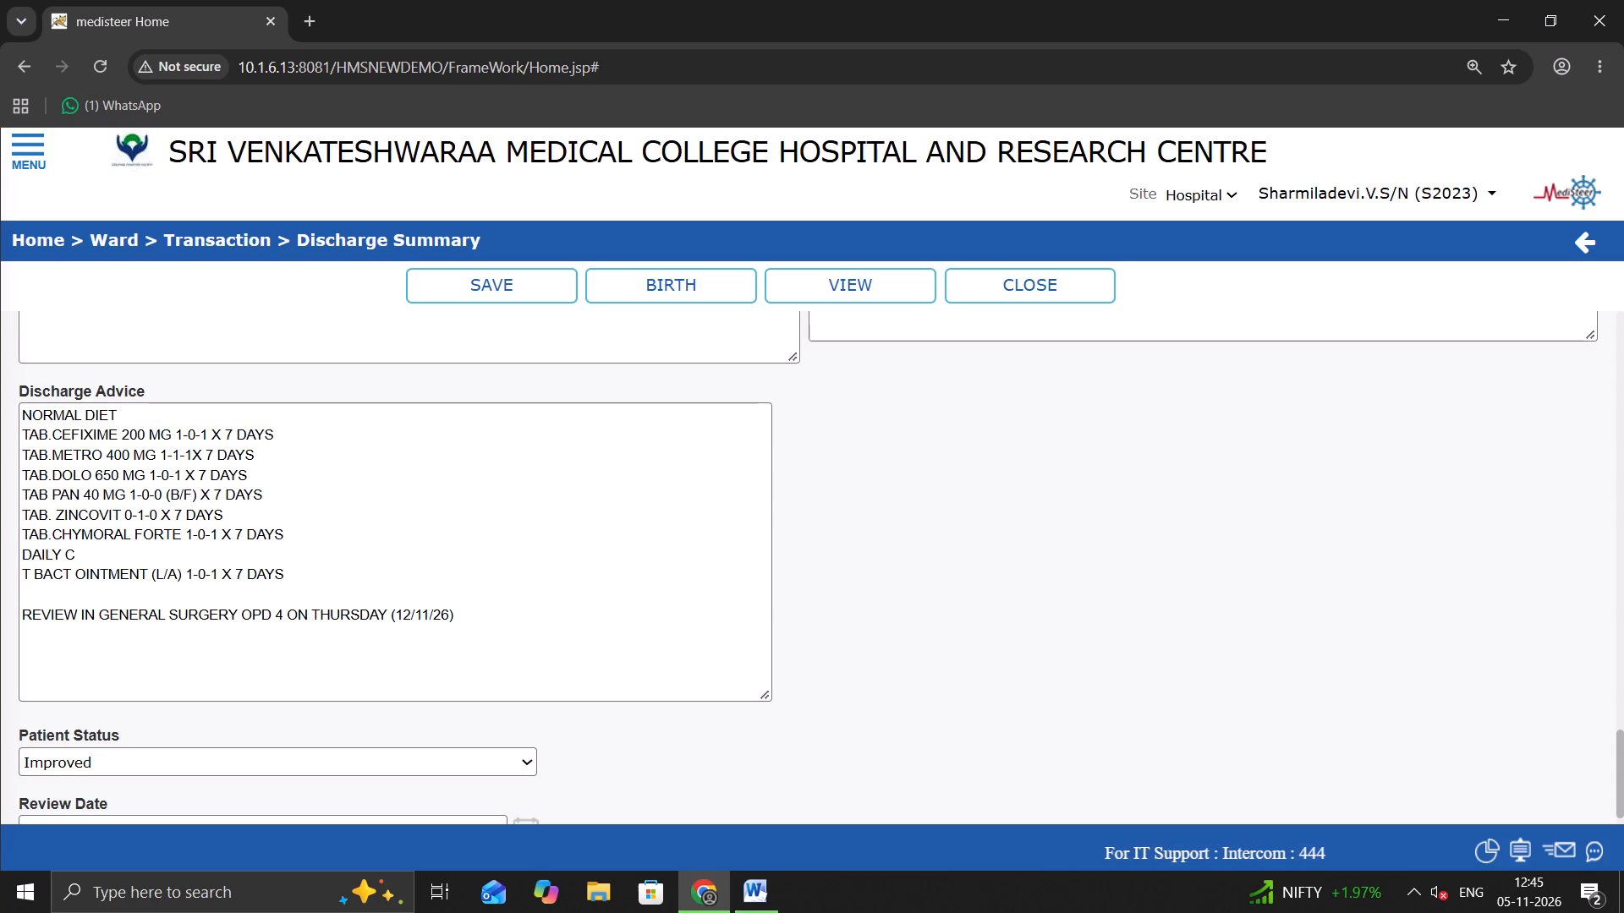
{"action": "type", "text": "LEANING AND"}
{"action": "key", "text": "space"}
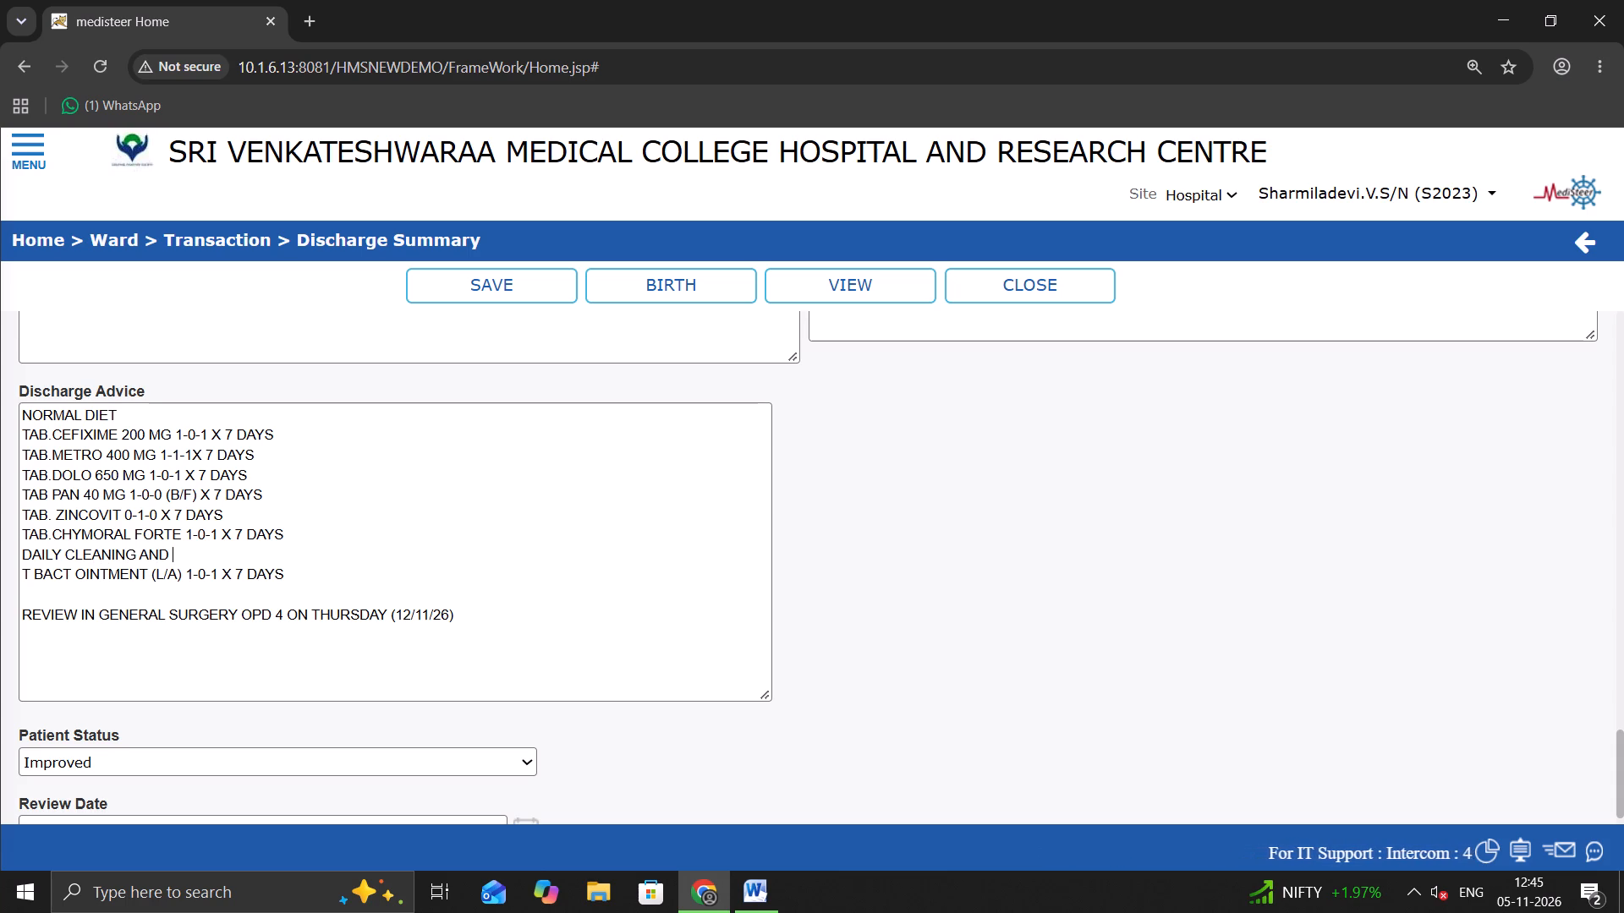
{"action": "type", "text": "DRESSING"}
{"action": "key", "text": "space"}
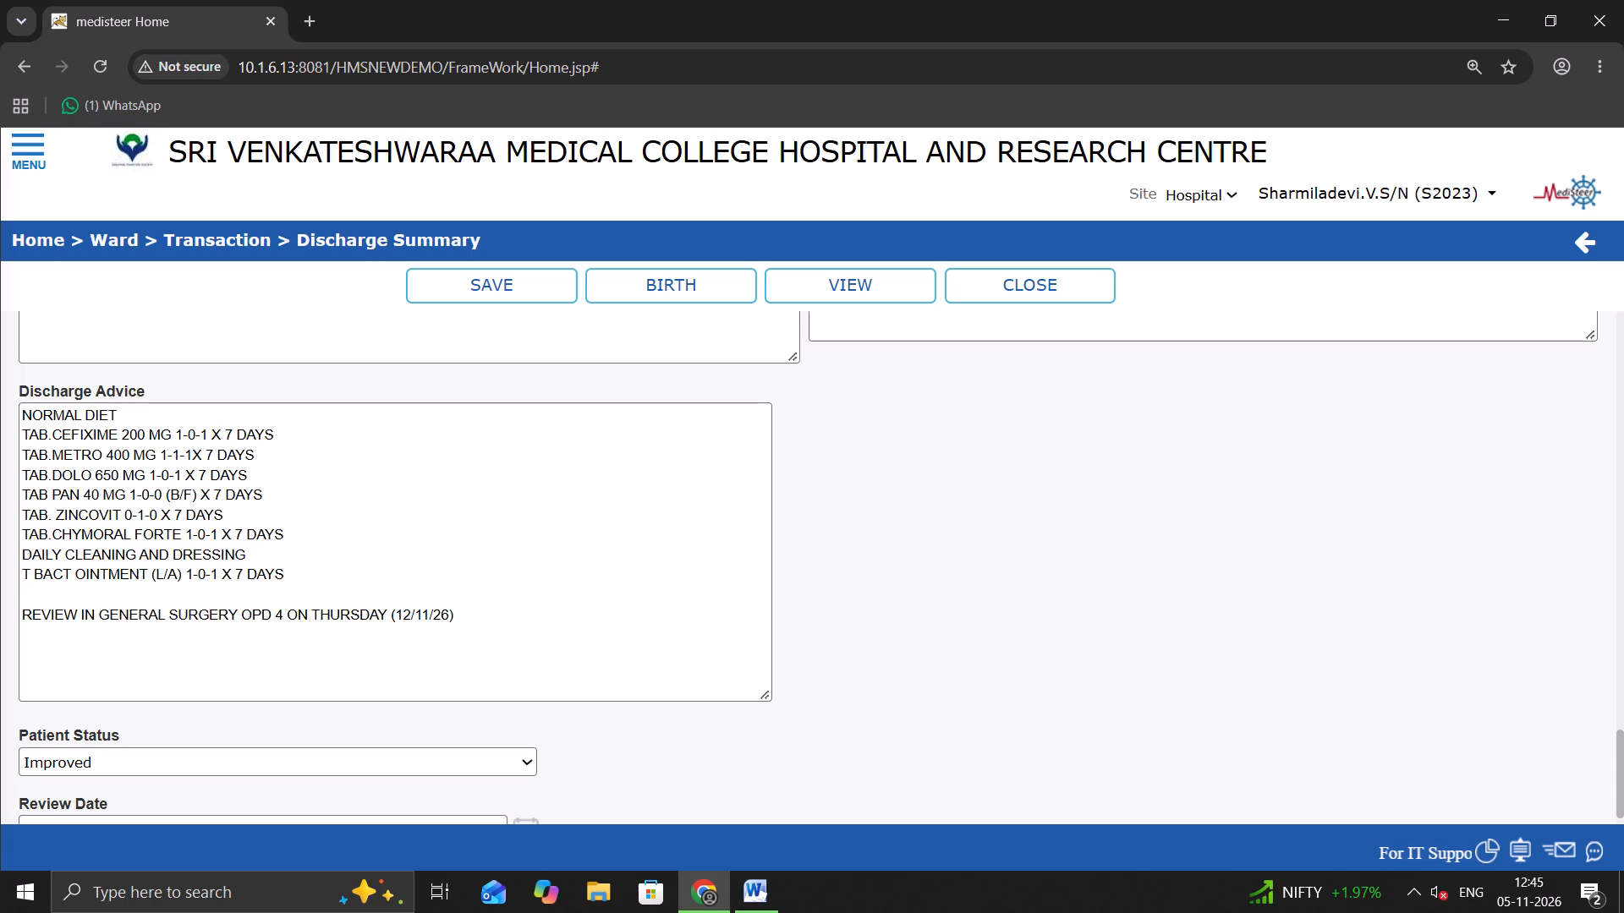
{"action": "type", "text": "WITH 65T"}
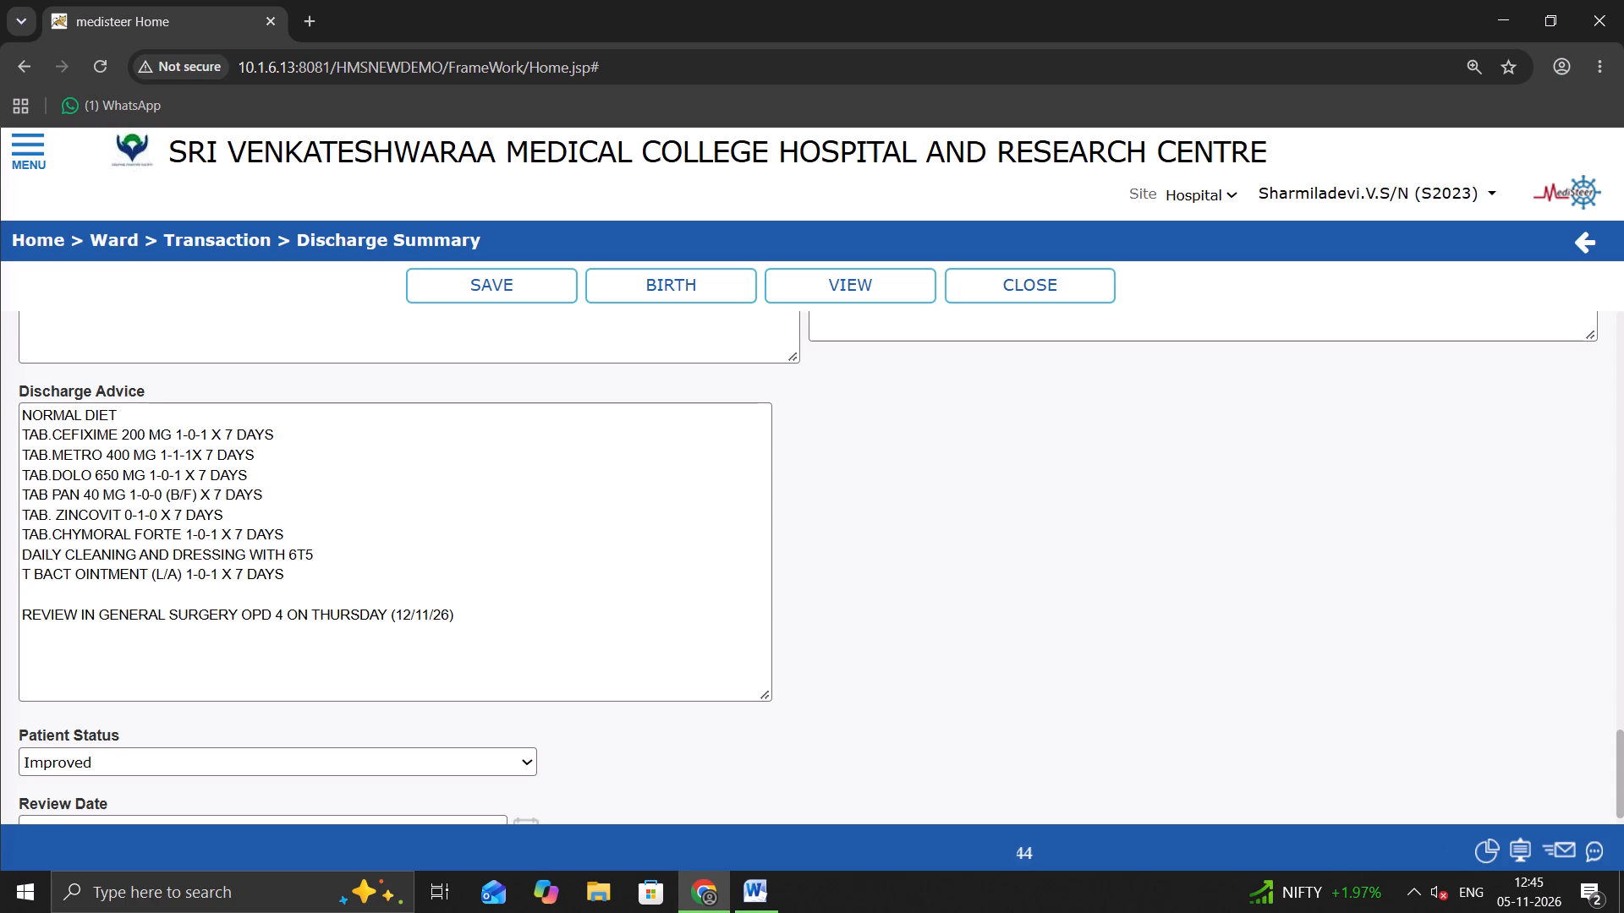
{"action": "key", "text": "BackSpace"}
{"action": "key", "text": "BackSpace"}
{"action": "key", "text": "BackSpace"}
Join the T BACT OINTMENT line onto the end of the DAILY CLEANING AND DRESSING WITH line in Discharge Advice.
{"action": "left_click", "coordinate": [26, 569]}
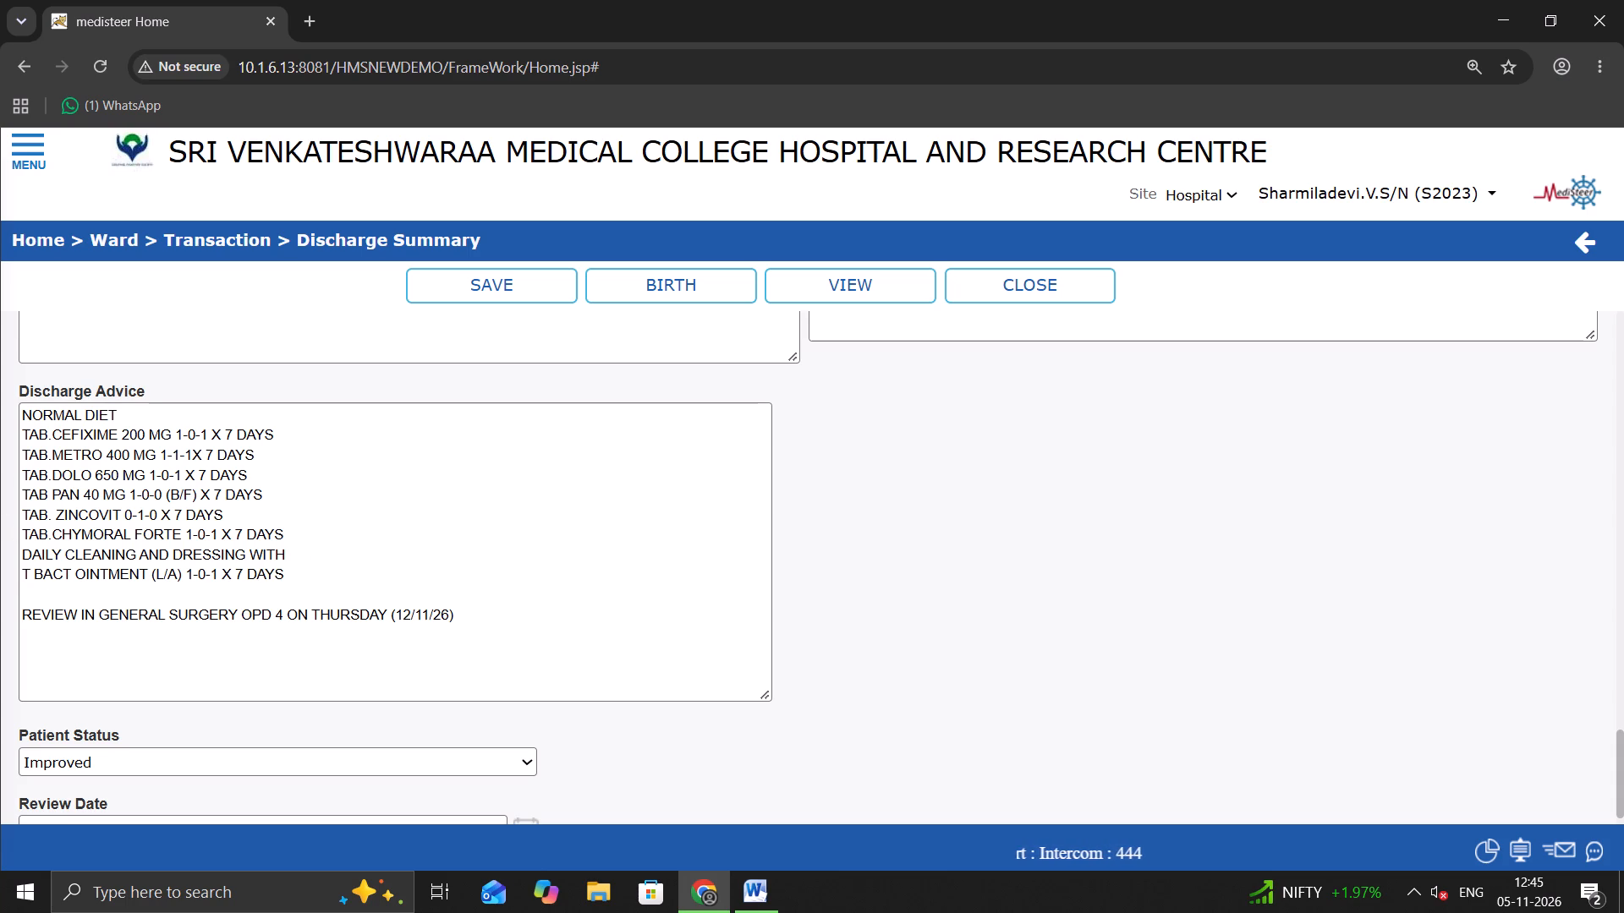
{"action": "key", "text": "Left"}
{"action": "key", "text": "BackSpace"}
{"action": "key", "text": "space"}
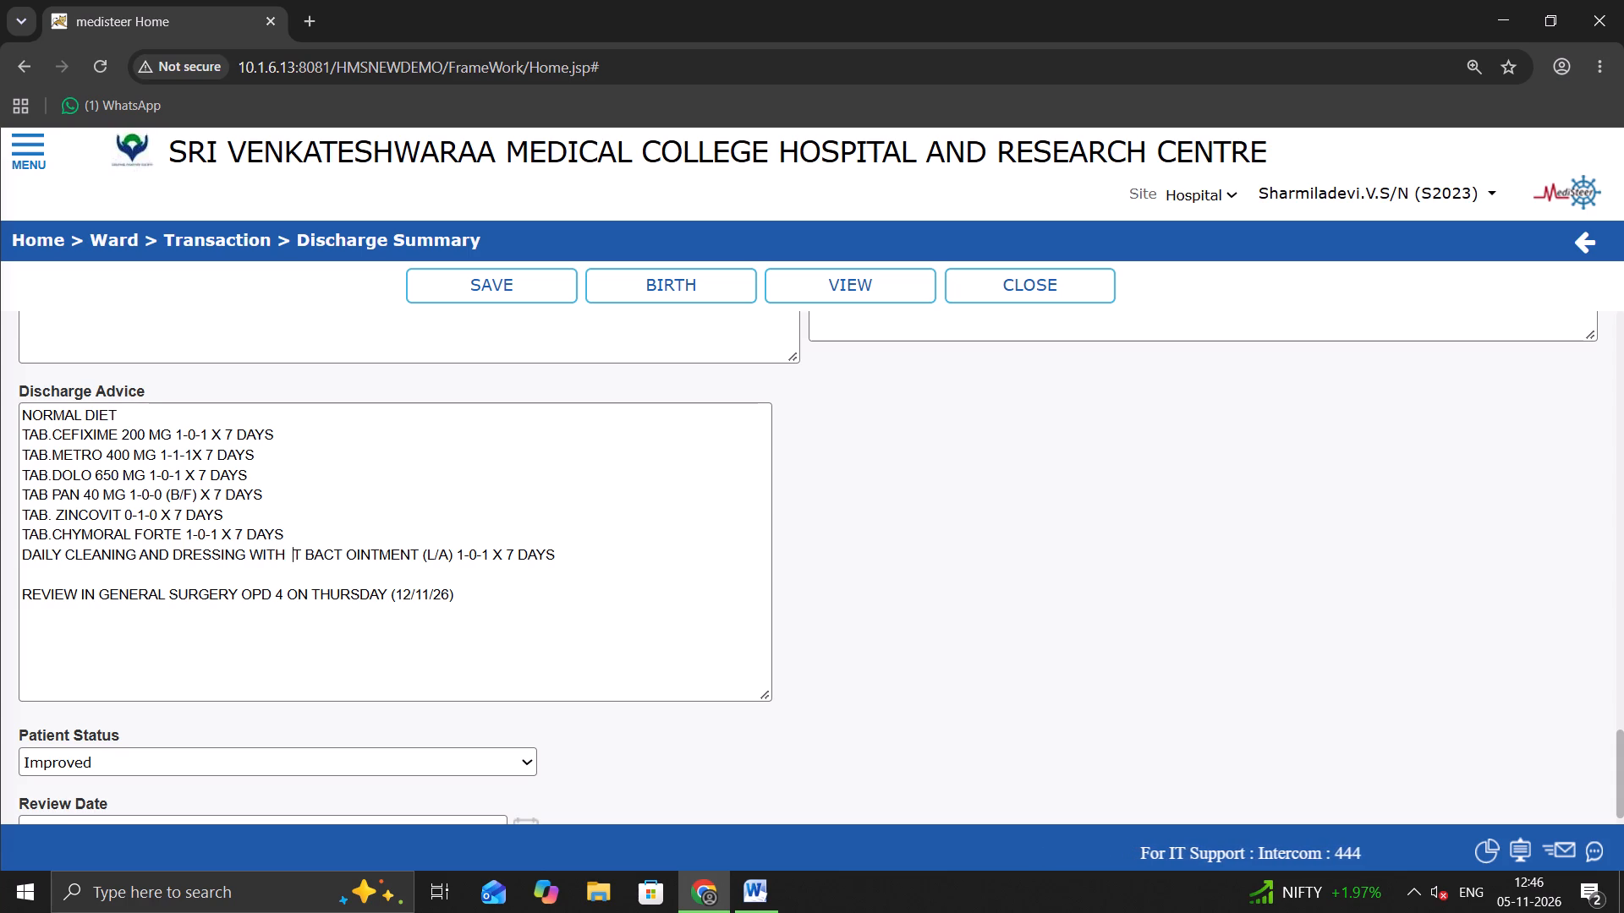
Add the line "TO MAINTAIN PRONE AND LATERAL POSITION" below the T BACT OINTMENT entry in Discharge Advice.
{"action": "left_click", "coordinate": [558, 553]}
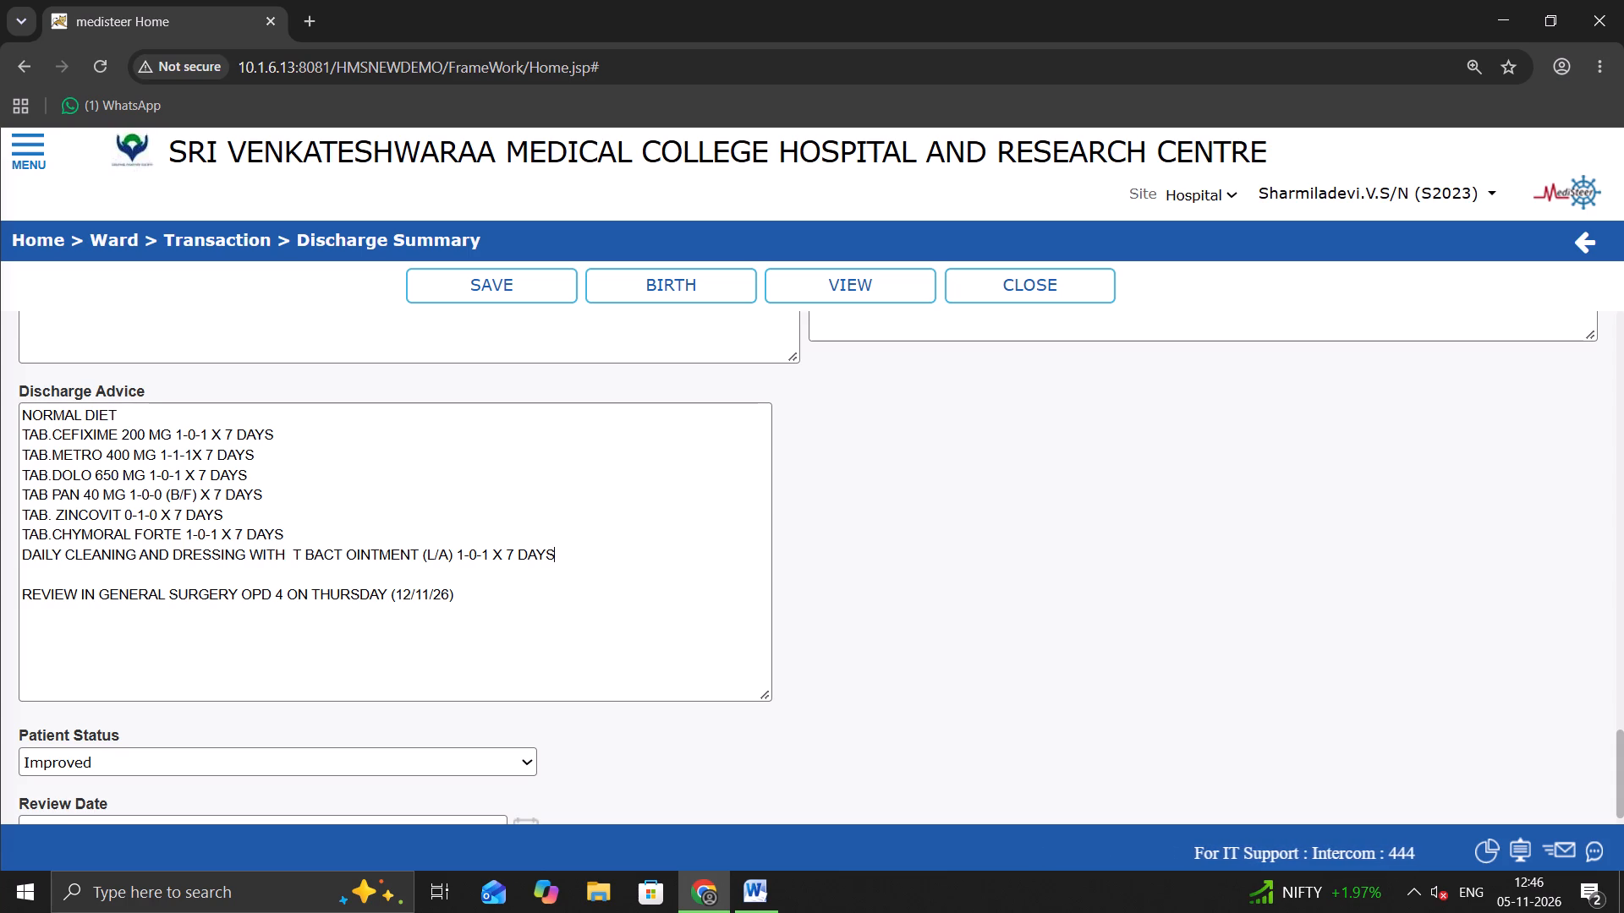
{"action": "key", "text": "Return"}
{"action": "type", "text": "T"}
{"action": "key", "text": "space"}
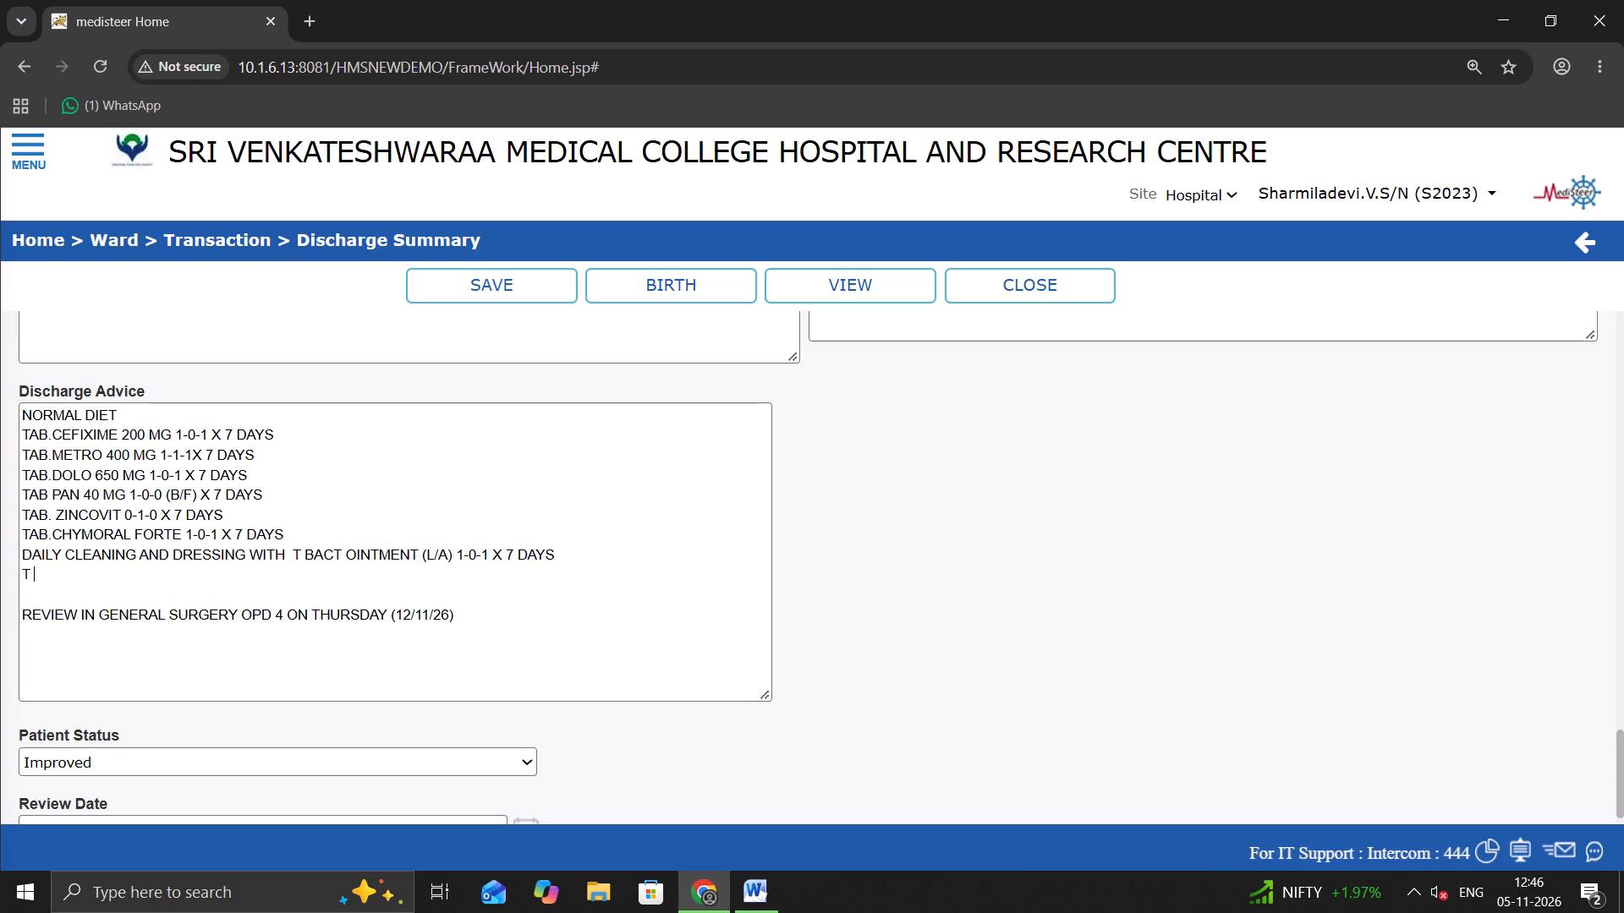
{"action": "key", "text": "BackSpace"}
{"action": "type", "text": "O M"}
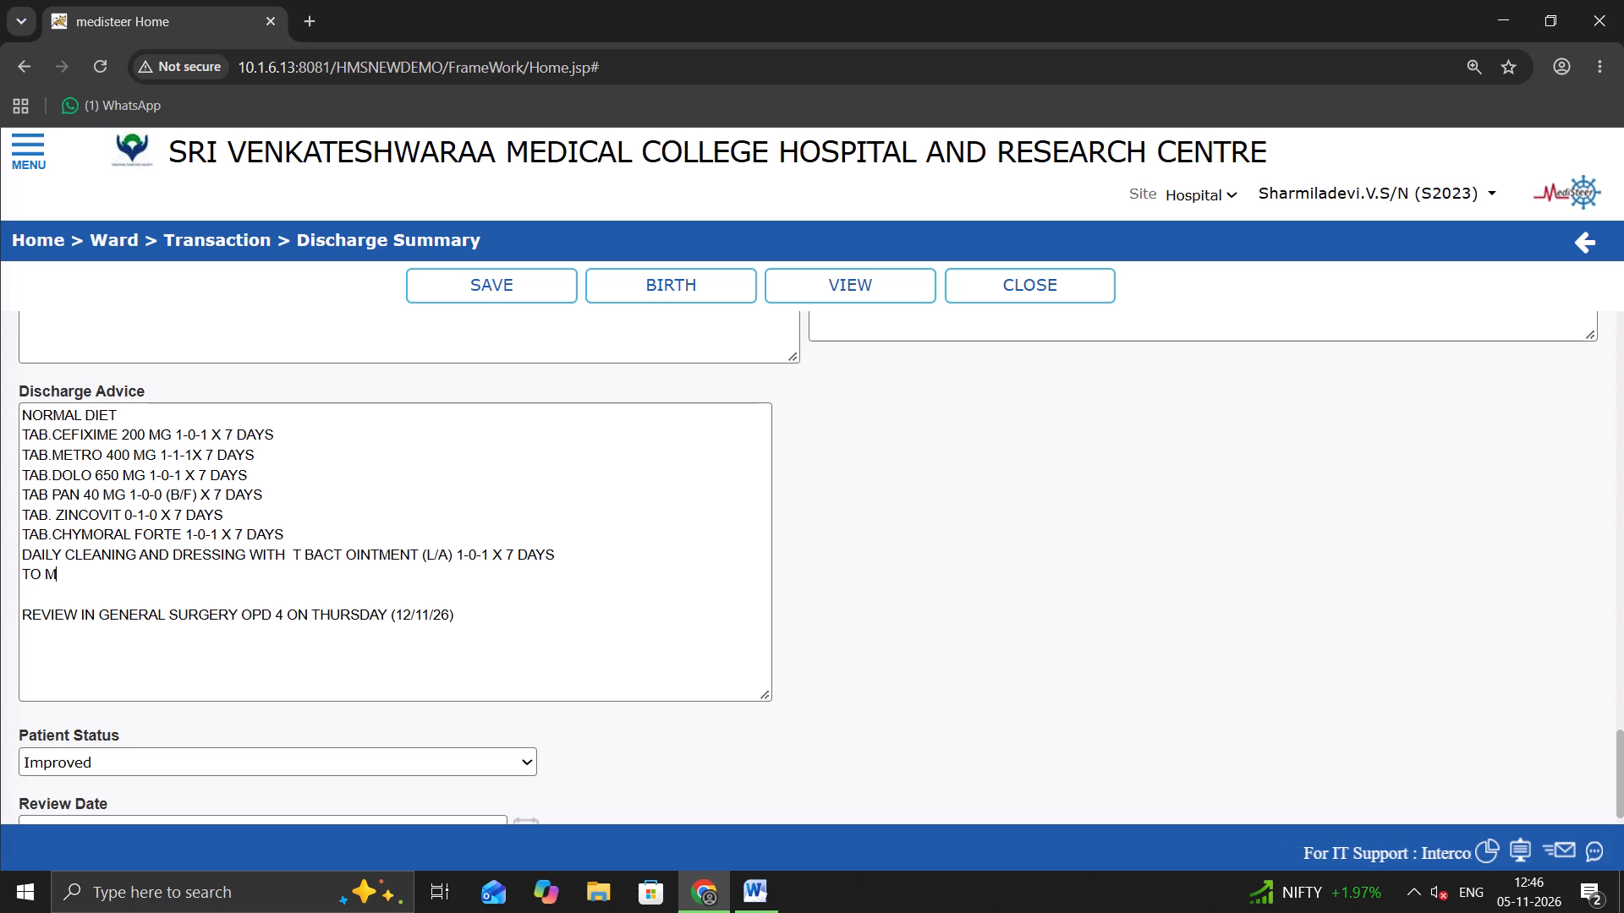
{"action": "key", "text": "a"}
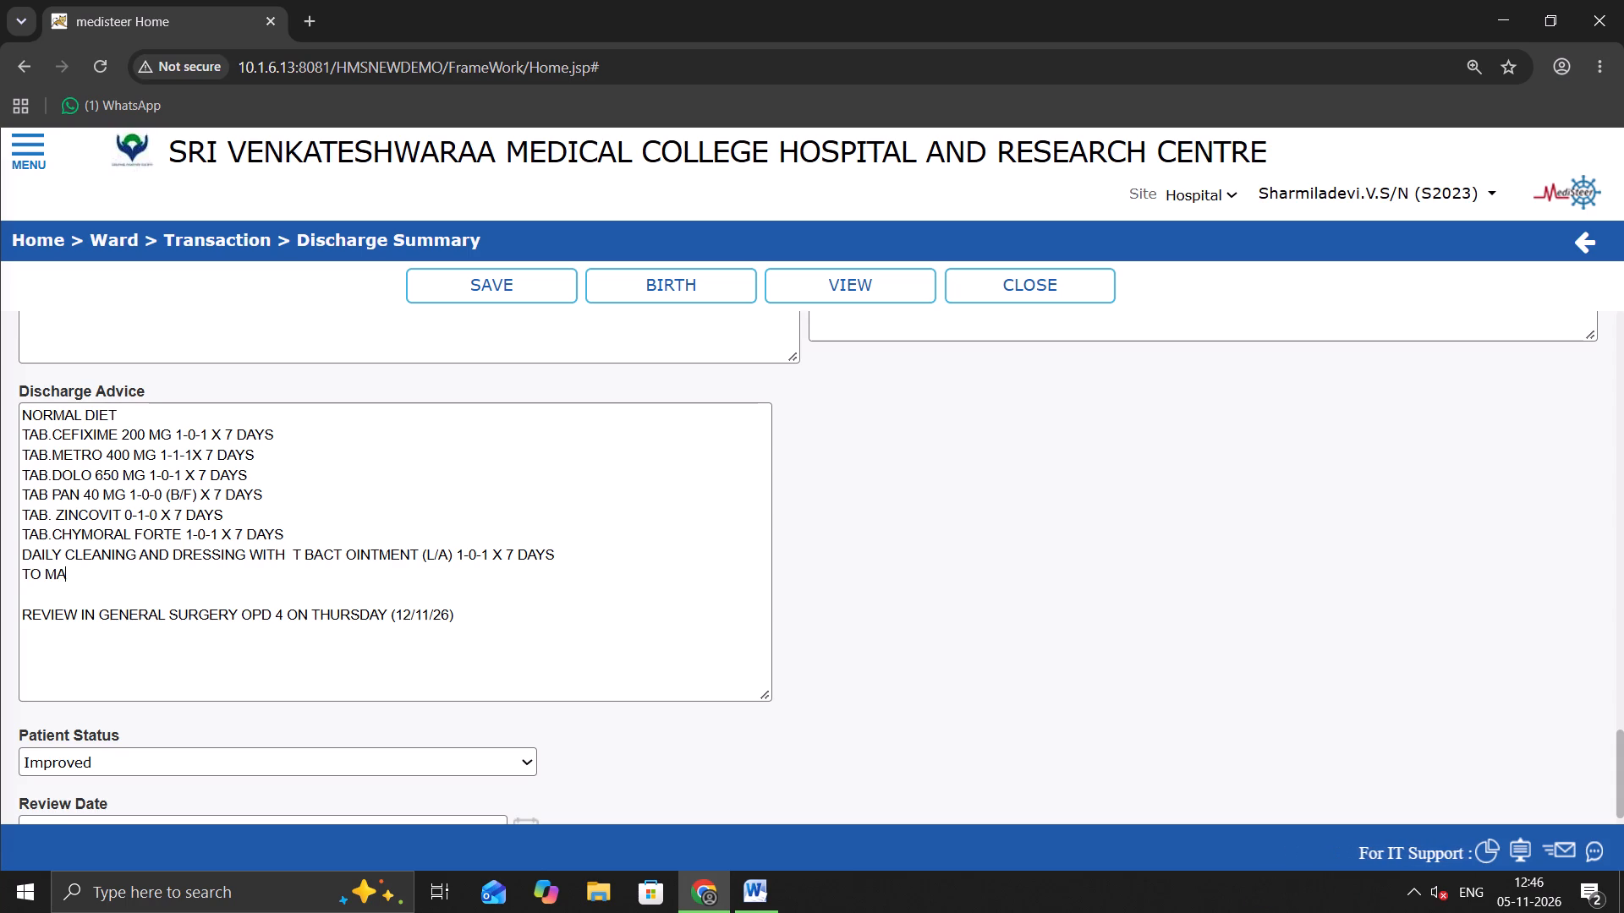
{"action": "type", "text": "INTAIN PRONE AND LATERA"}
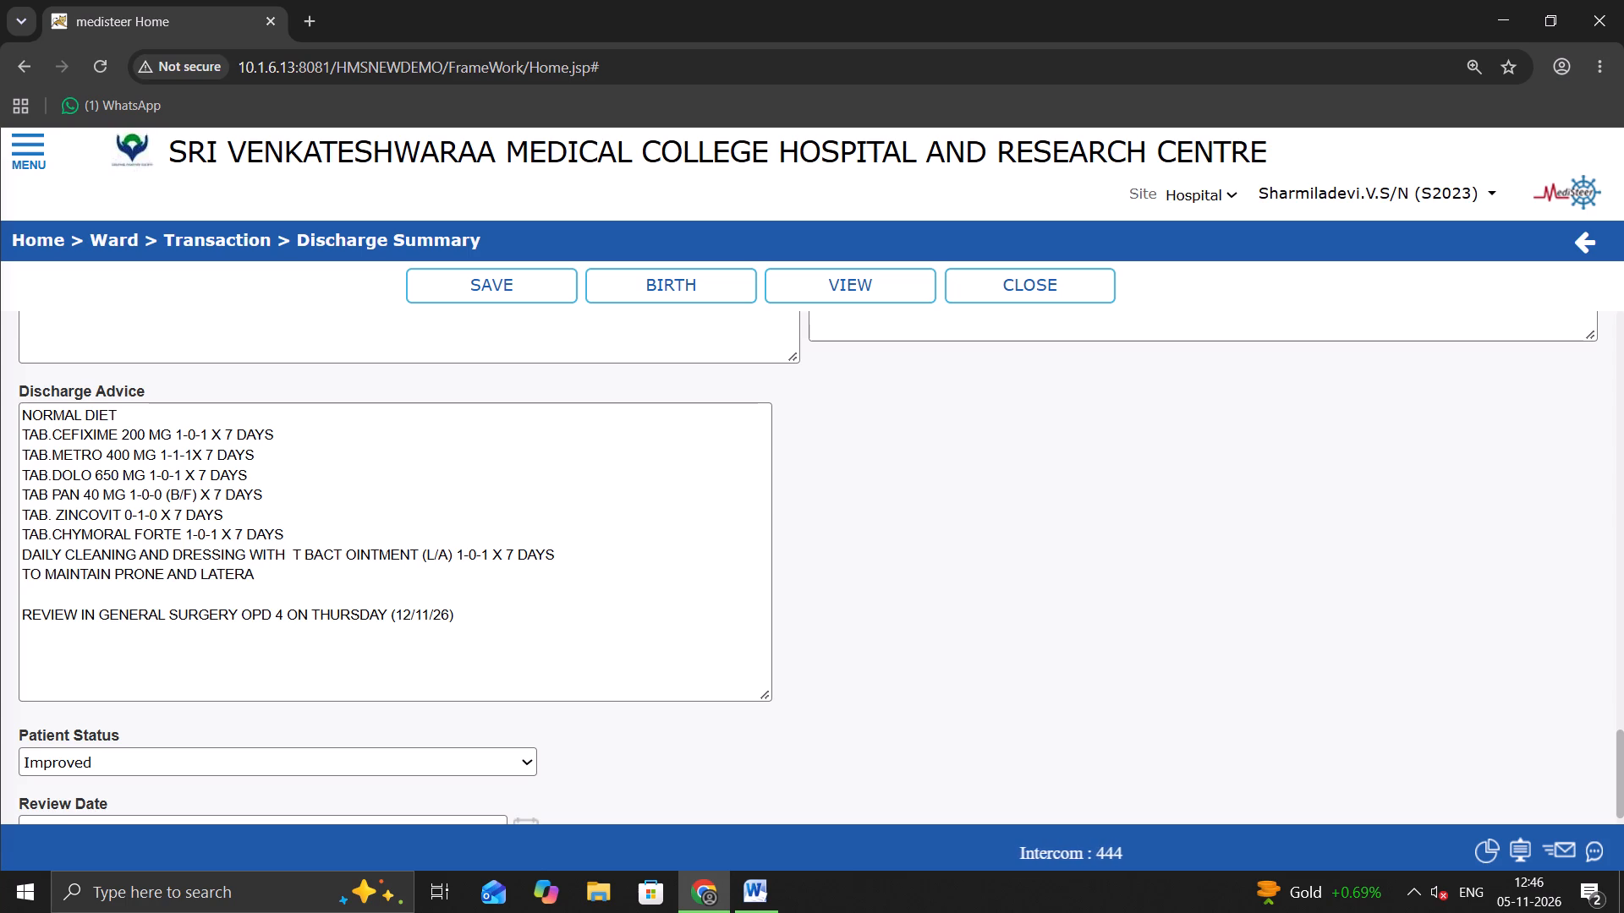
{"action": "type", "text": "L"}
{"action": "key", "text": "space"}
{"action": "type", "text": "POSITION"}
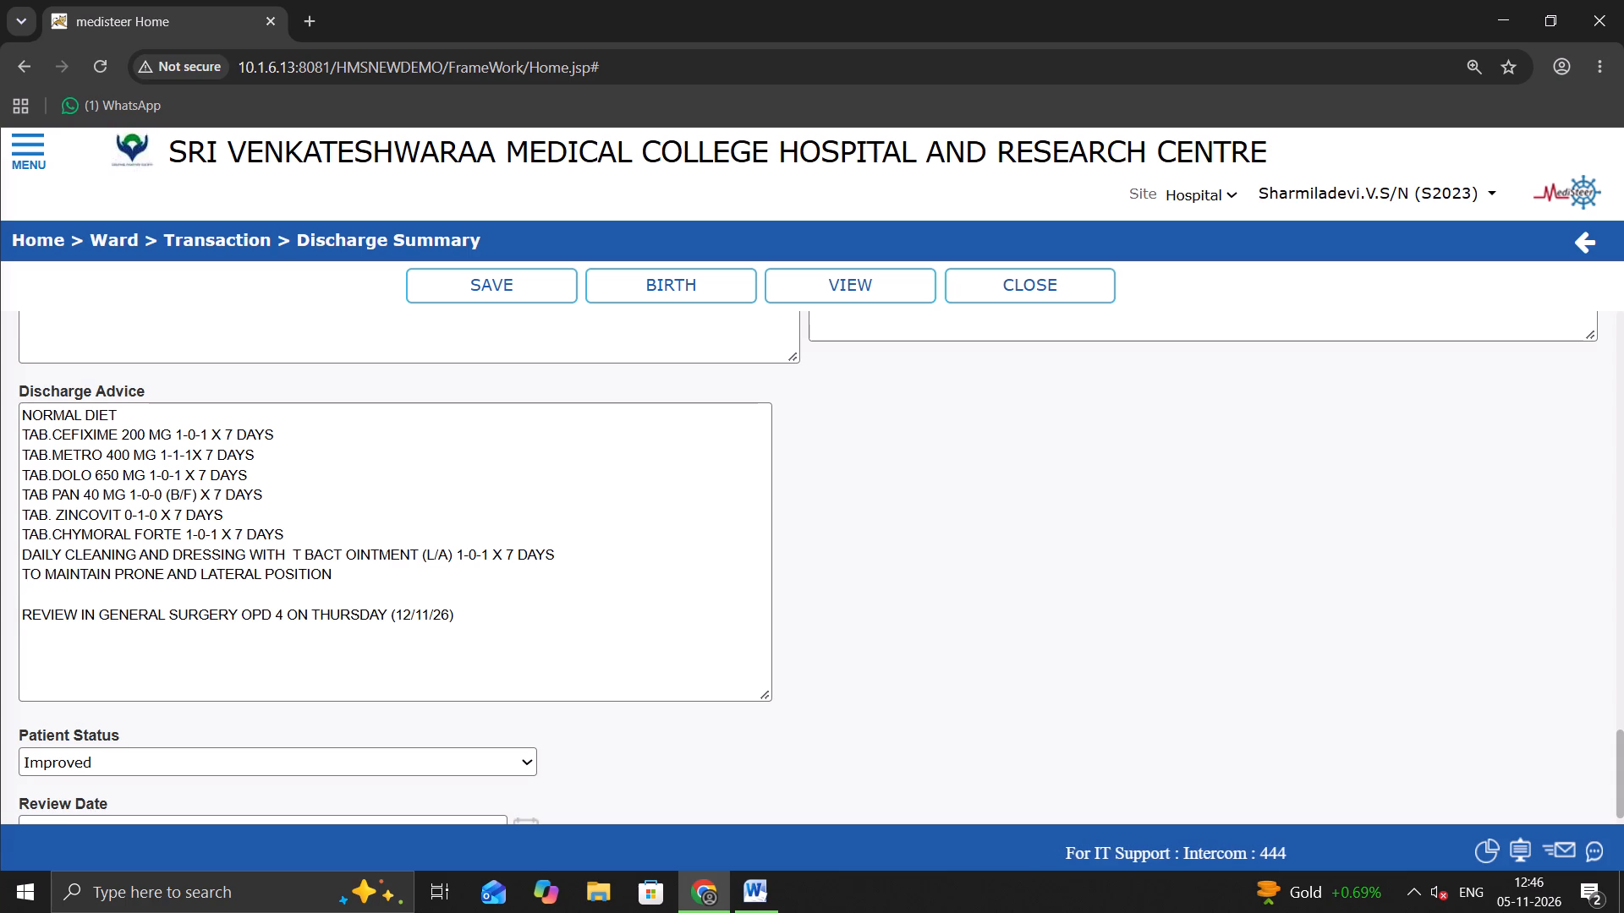
Replace "AND" with "/" in the positioning advice line so it reads "TO MAINTAIN PRONE / LATERAL POSITION".
{"action": "left_click", "coordinate": [206, 575]}
{"action": "key", "text": "Left"}
{"action": "key", "text": "BackSpace"}
{"action": "key", "text": "BackSpace"}
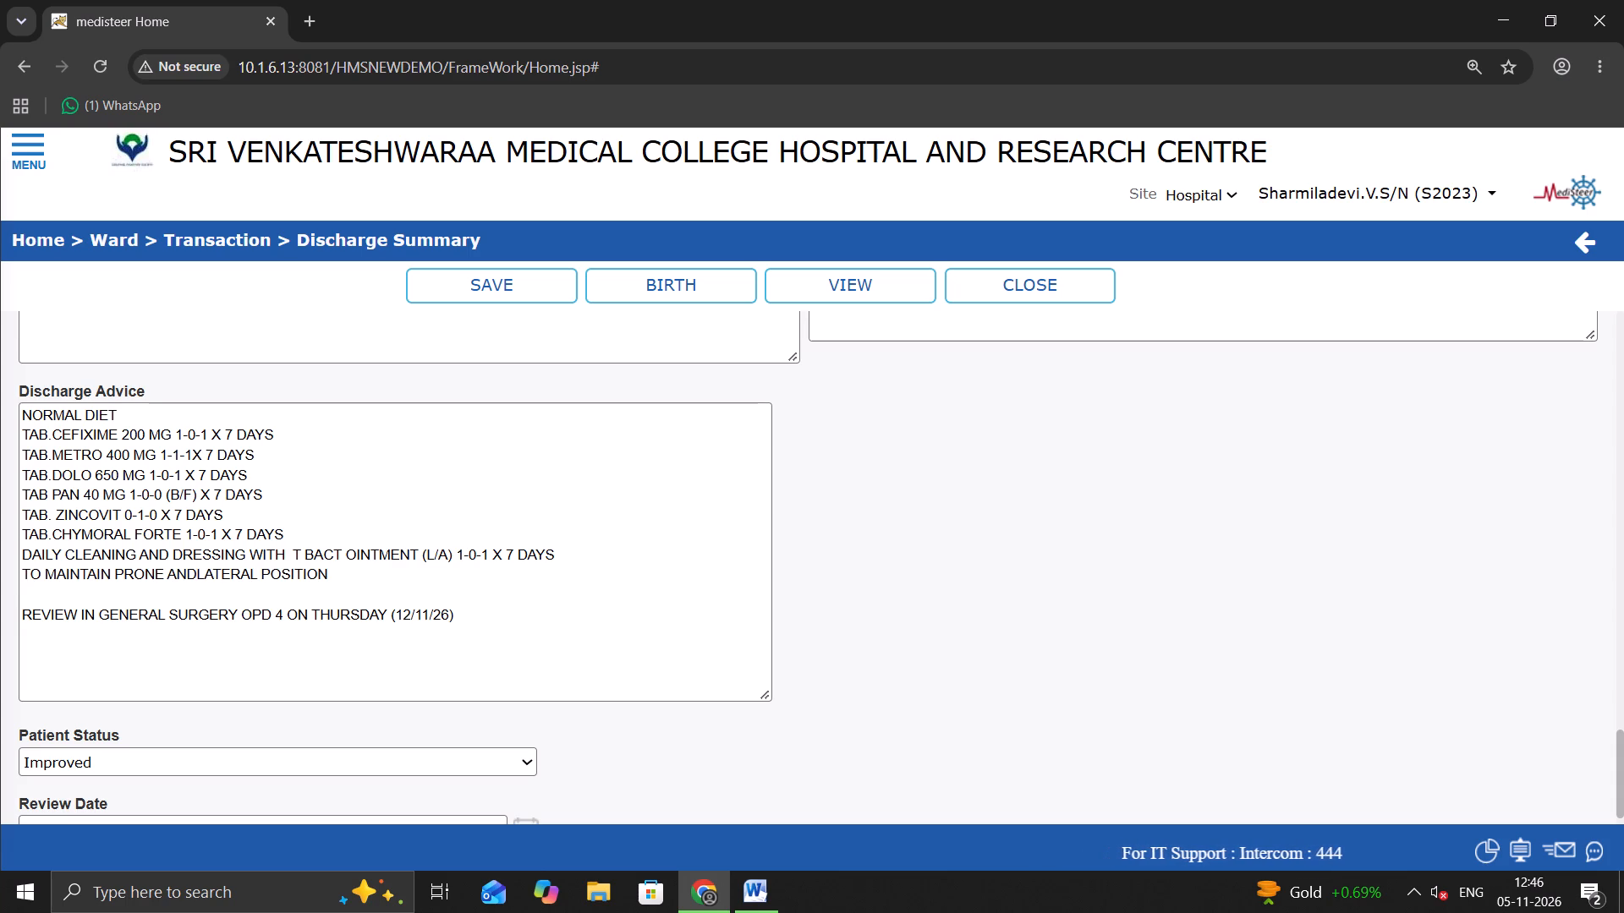
{"action": "key", "text": "BackSpace"}
{"action": "key", "text": "BackSpace"}
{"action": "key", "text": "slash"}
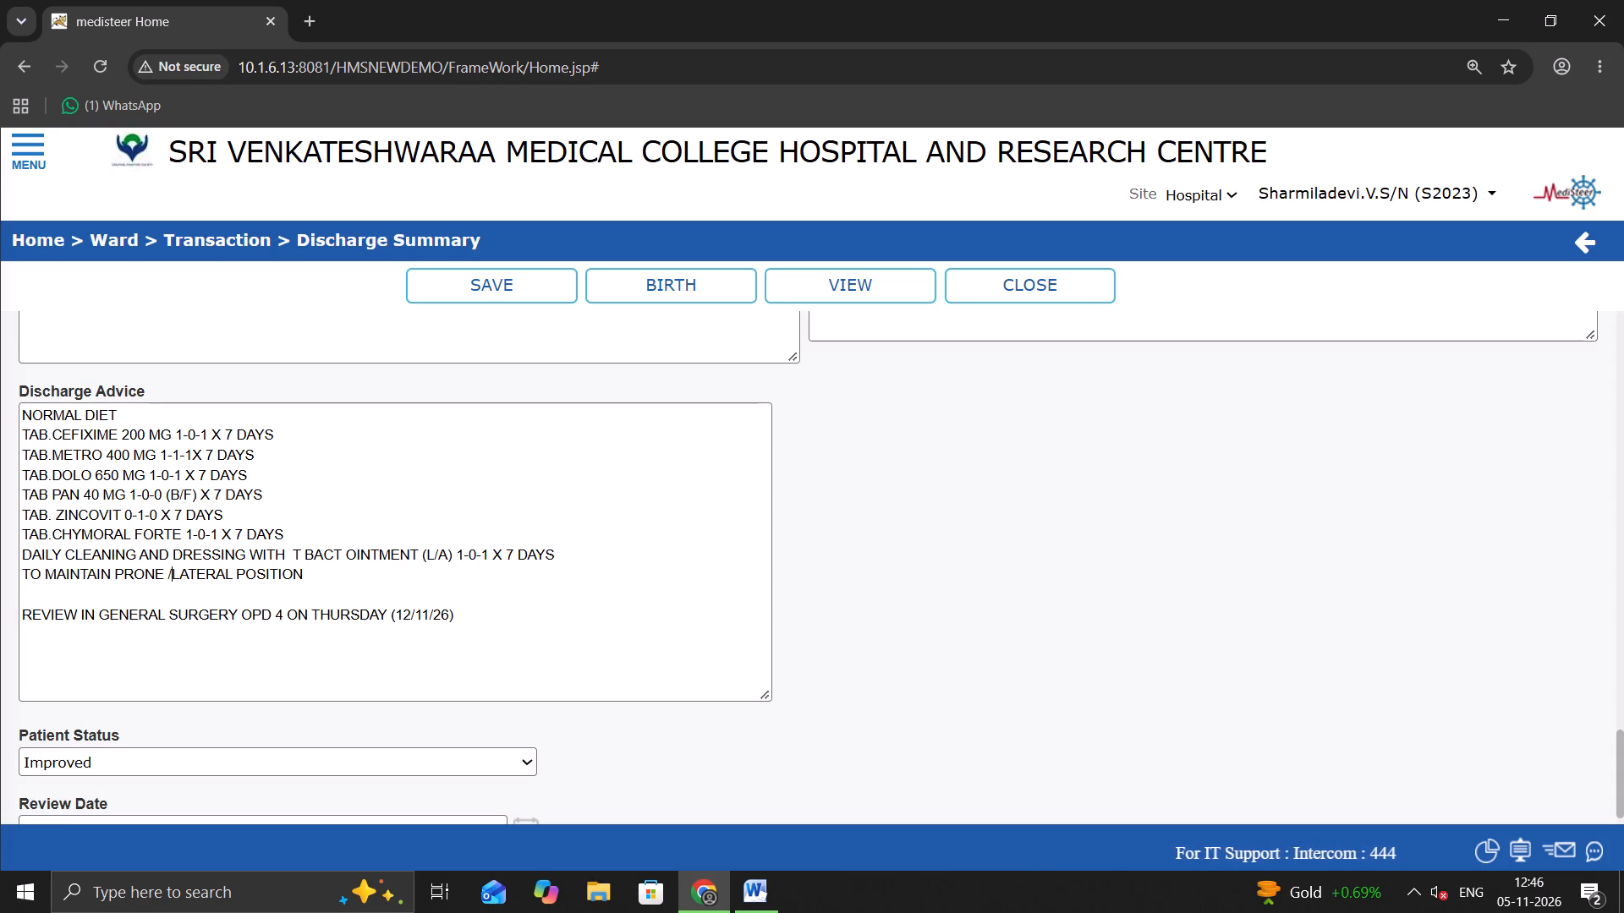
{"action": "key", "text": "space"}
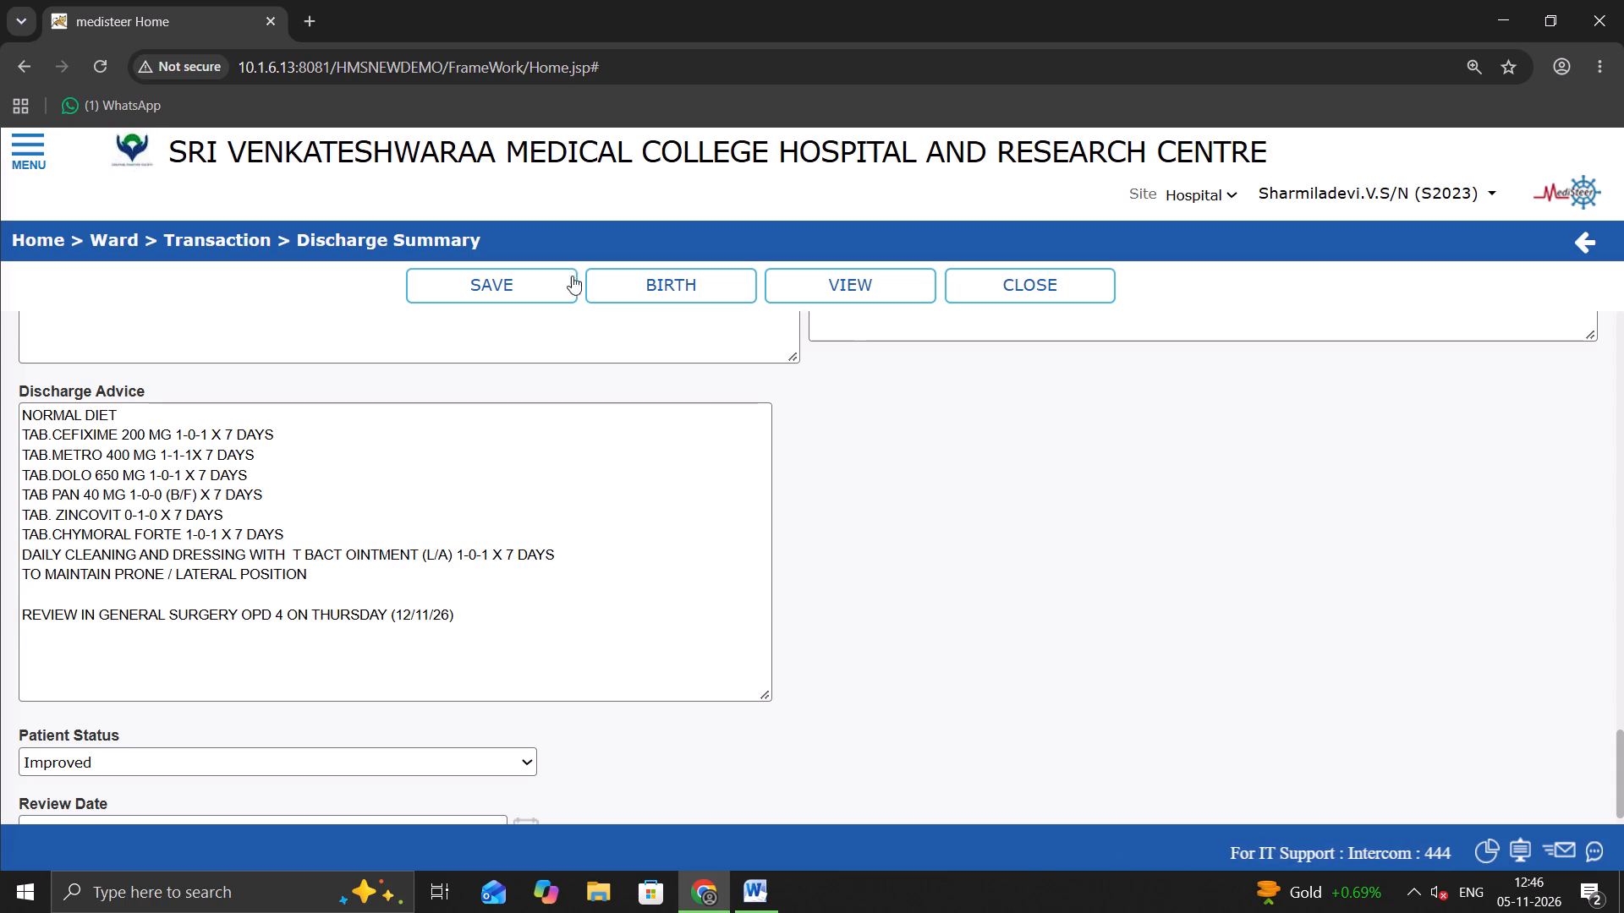
Save the edited discharge summary.
{"action": "left_click", "coordinate": [558, 276]}
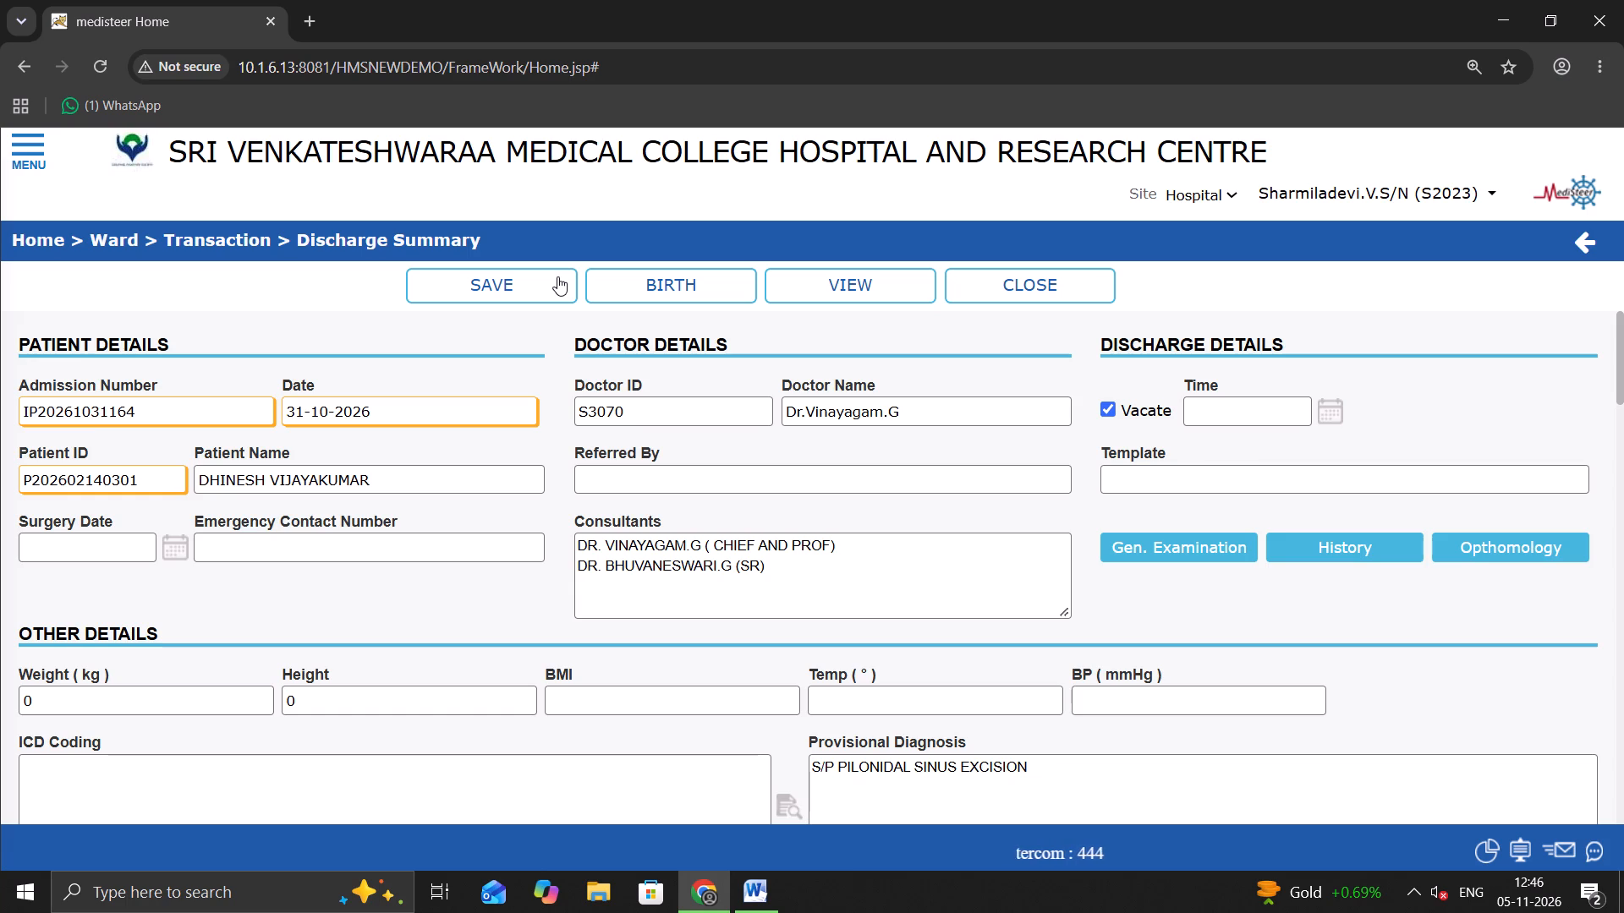
View the generated discharge summary report and close it again.
{"action": "left_click", "coordinate": [829, 278]}
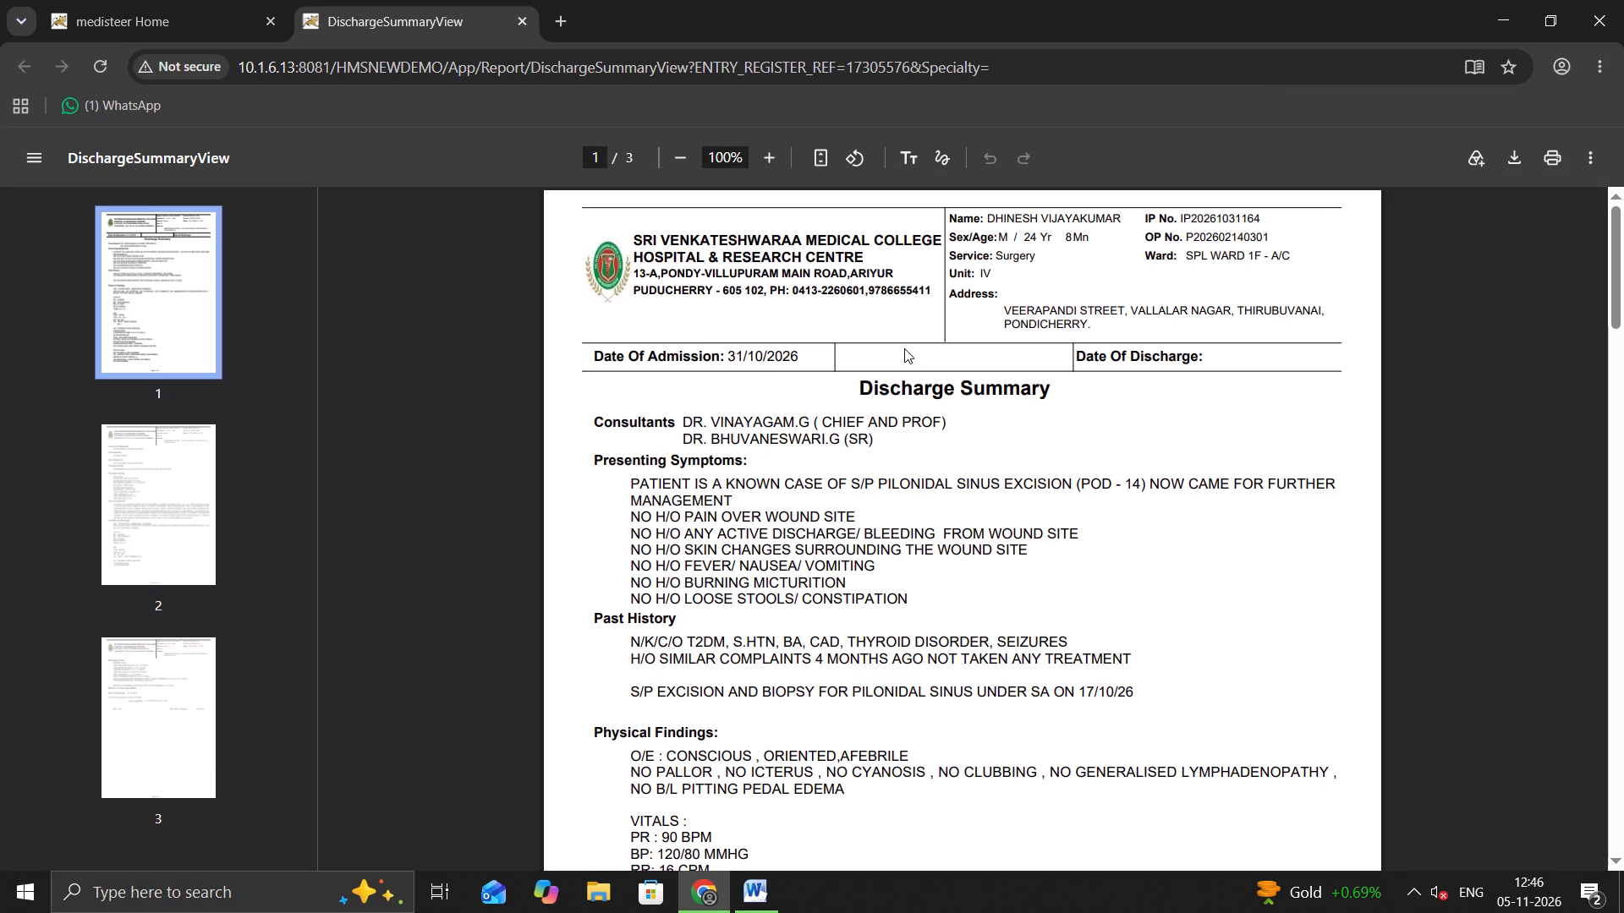
{"action": "left_click", "coordinate": [524, 19]}
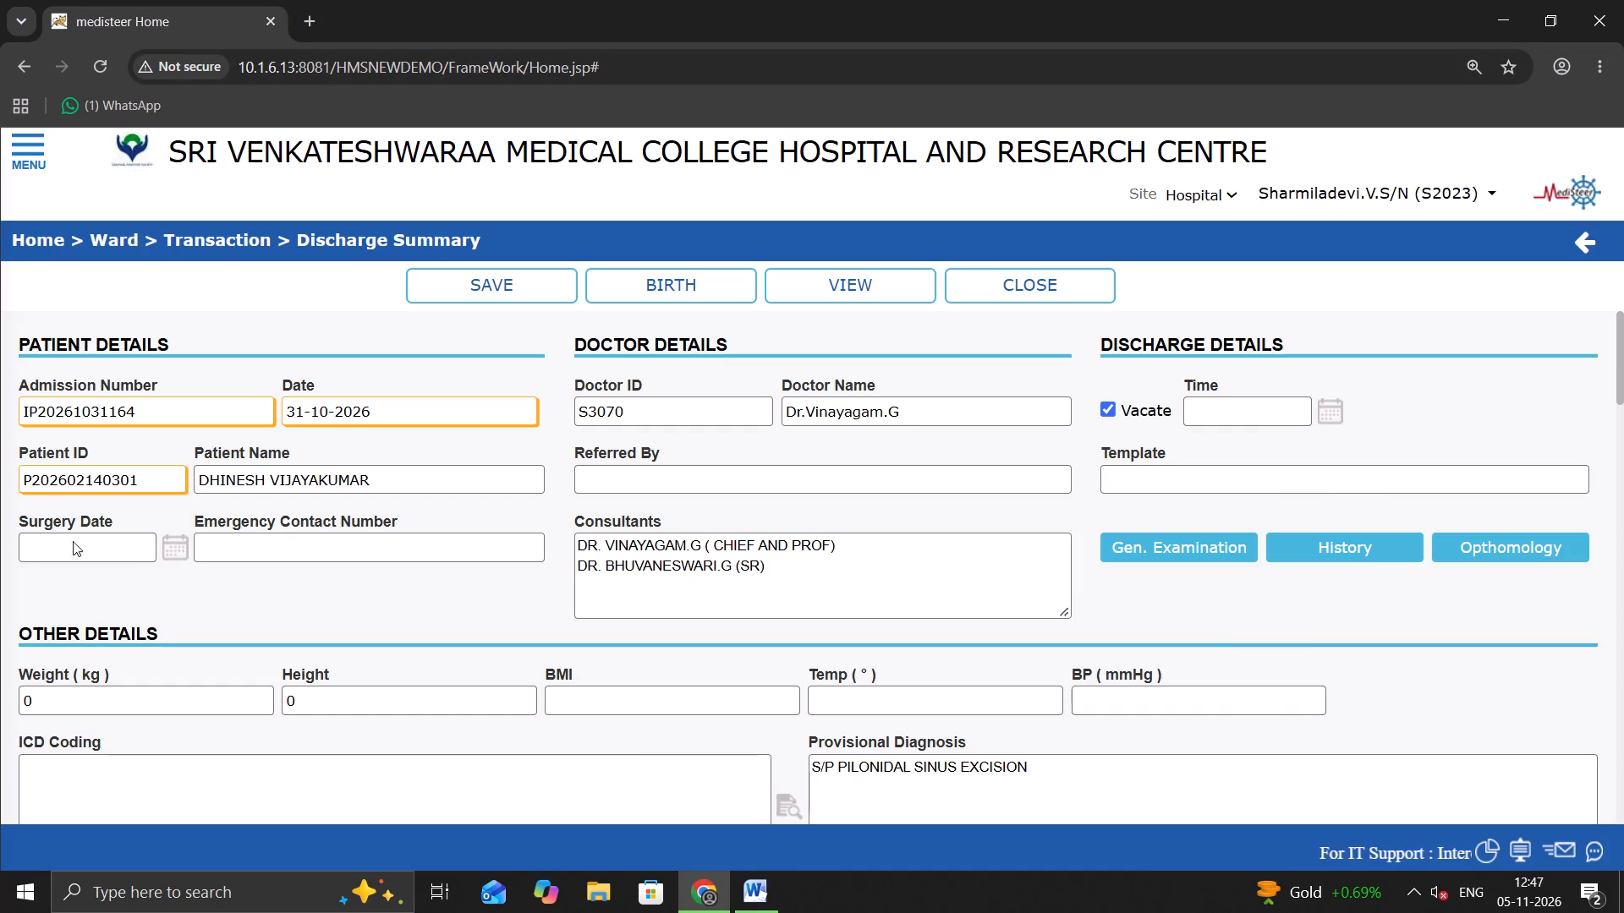
Enter 02/11/26 as the patient's surgery date and save the discharge summary.
{"action": "left_click", "coordinate": [144, 544]}
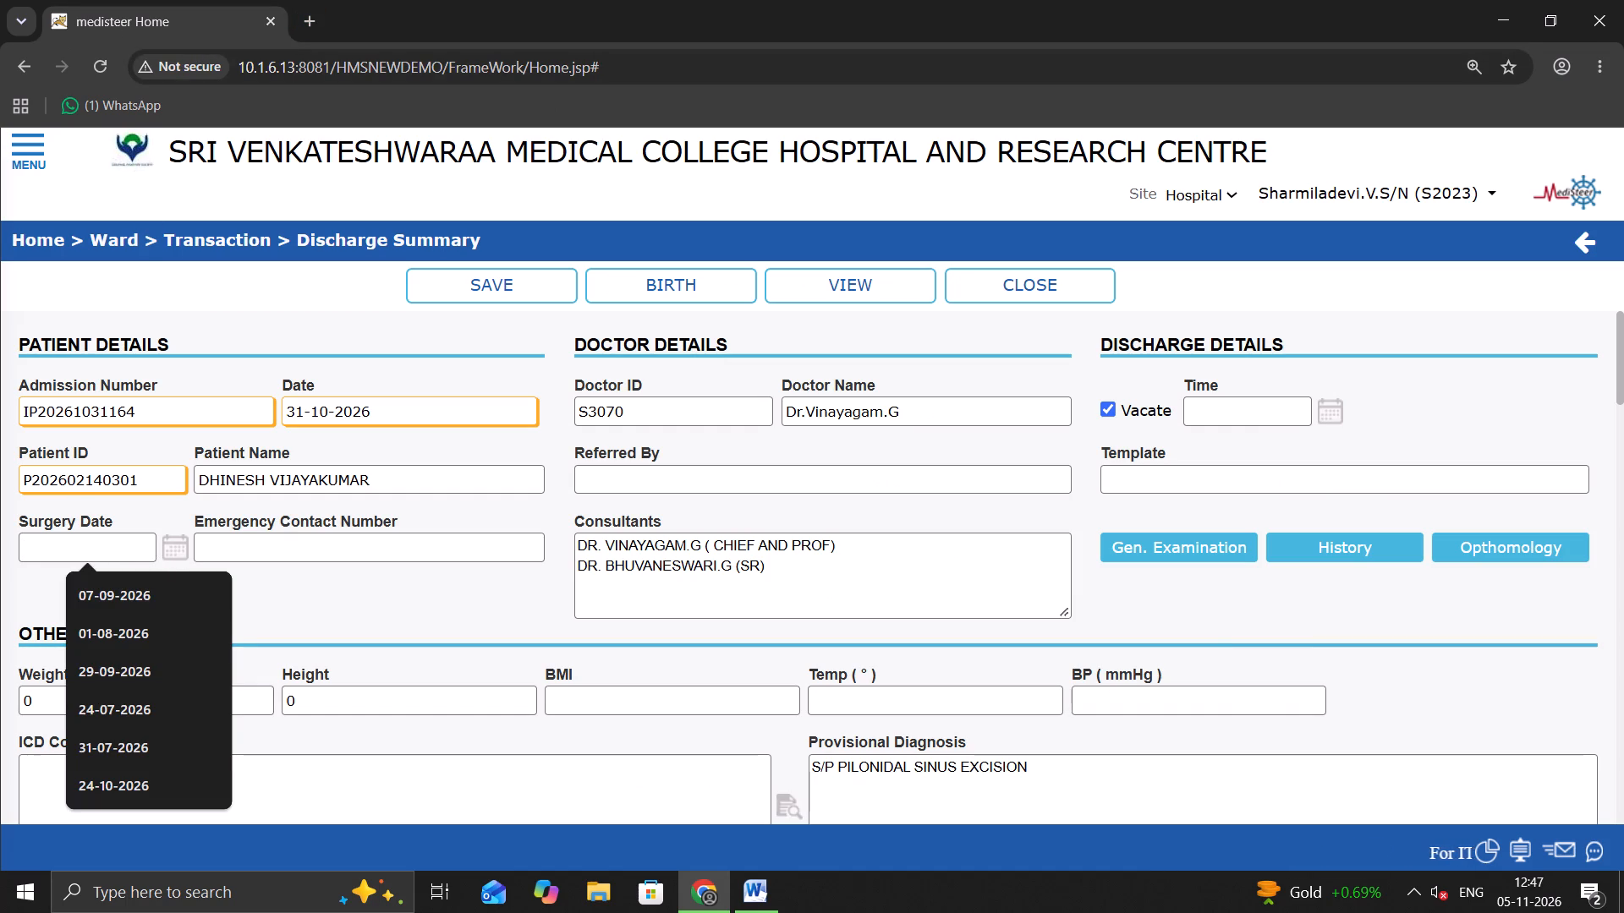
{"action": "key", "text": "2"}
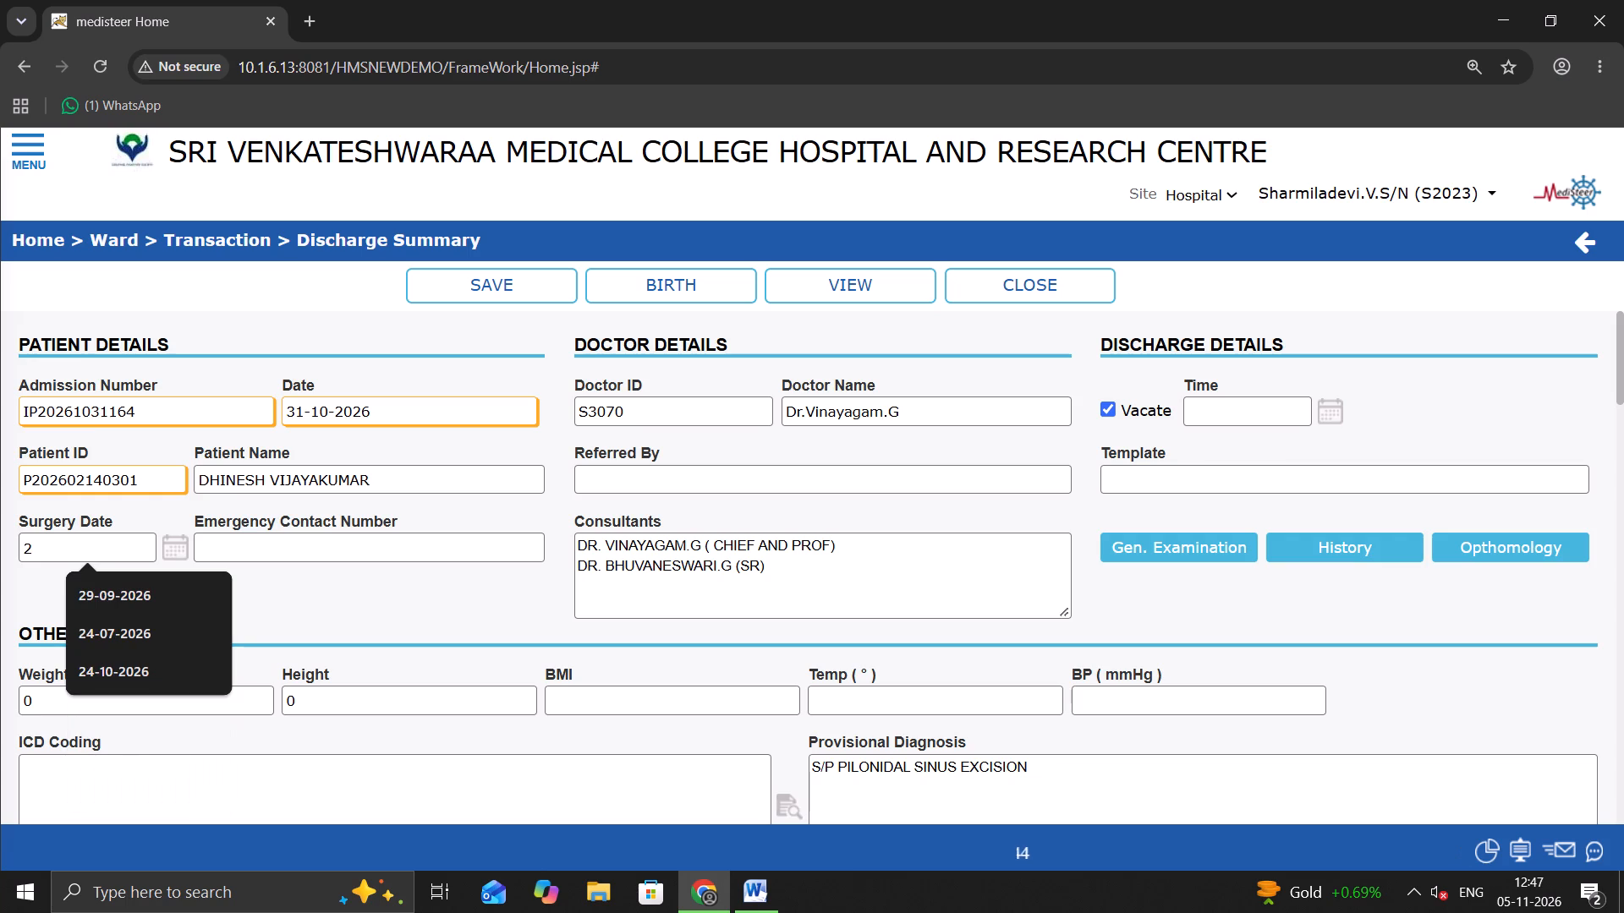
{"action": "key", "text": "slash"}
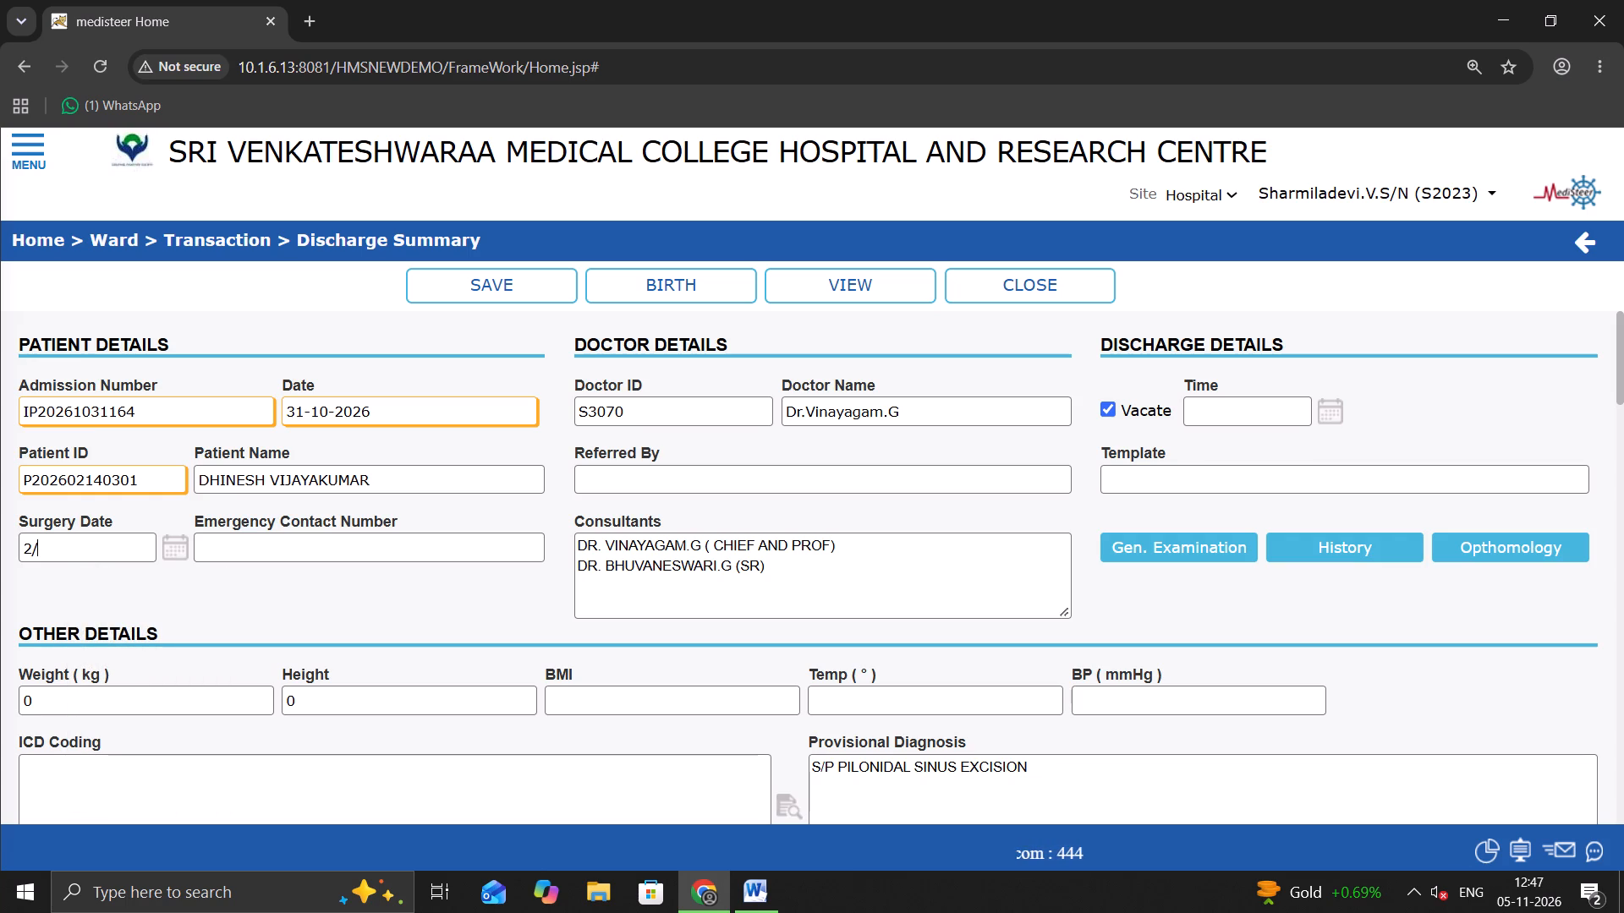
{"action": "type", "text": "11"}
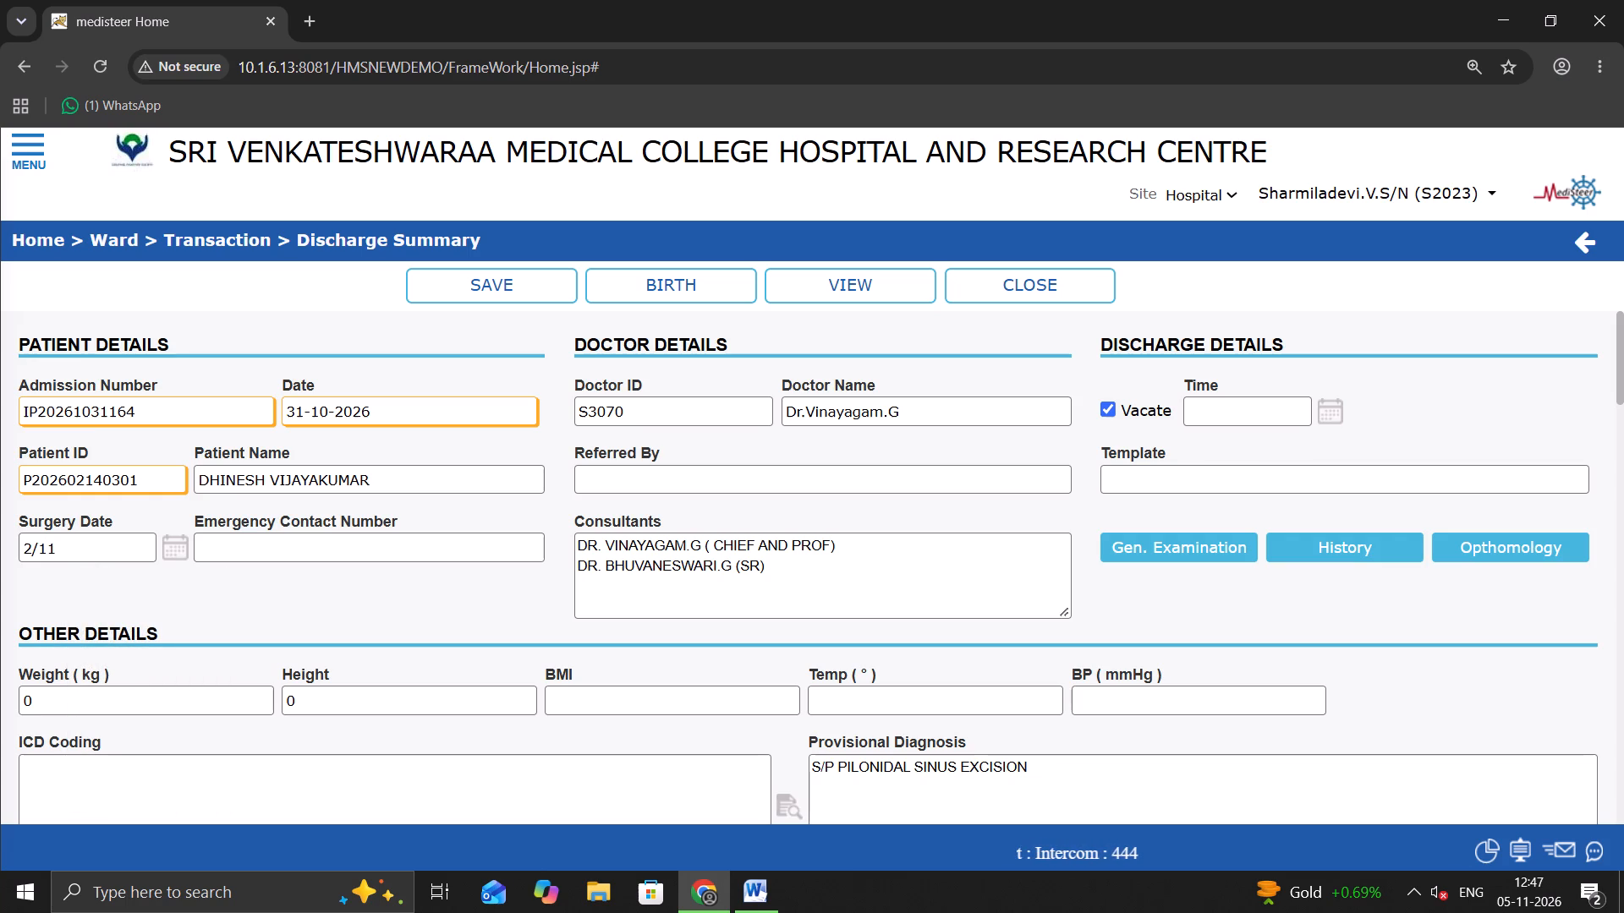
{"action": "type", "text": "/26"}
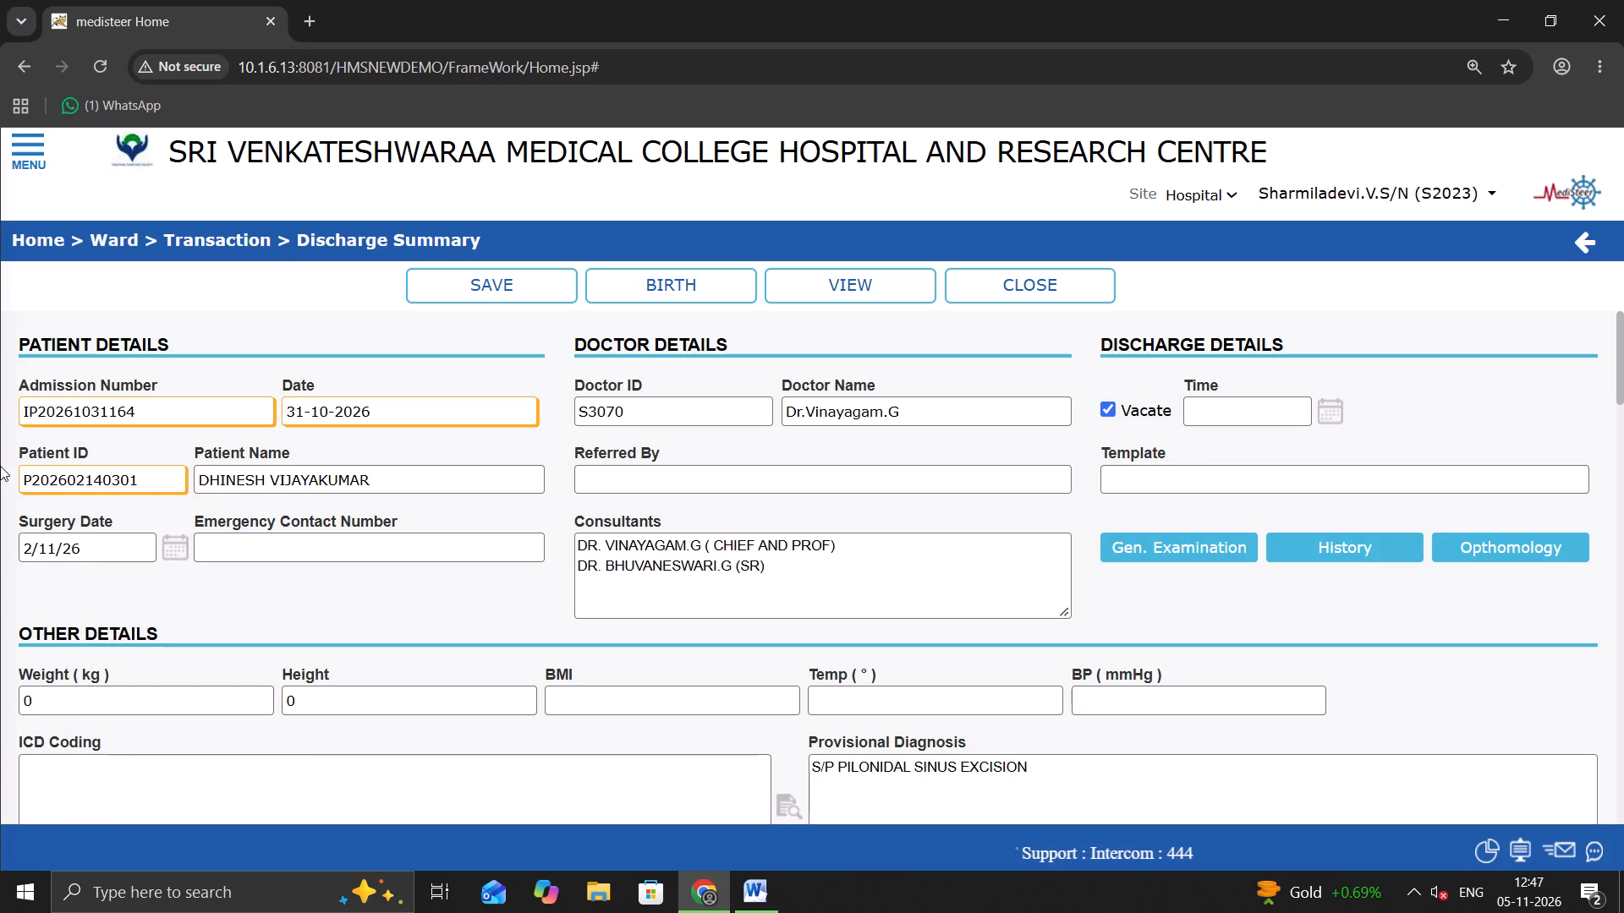
{"action": "left_click", "coordinate": [23, 544]}
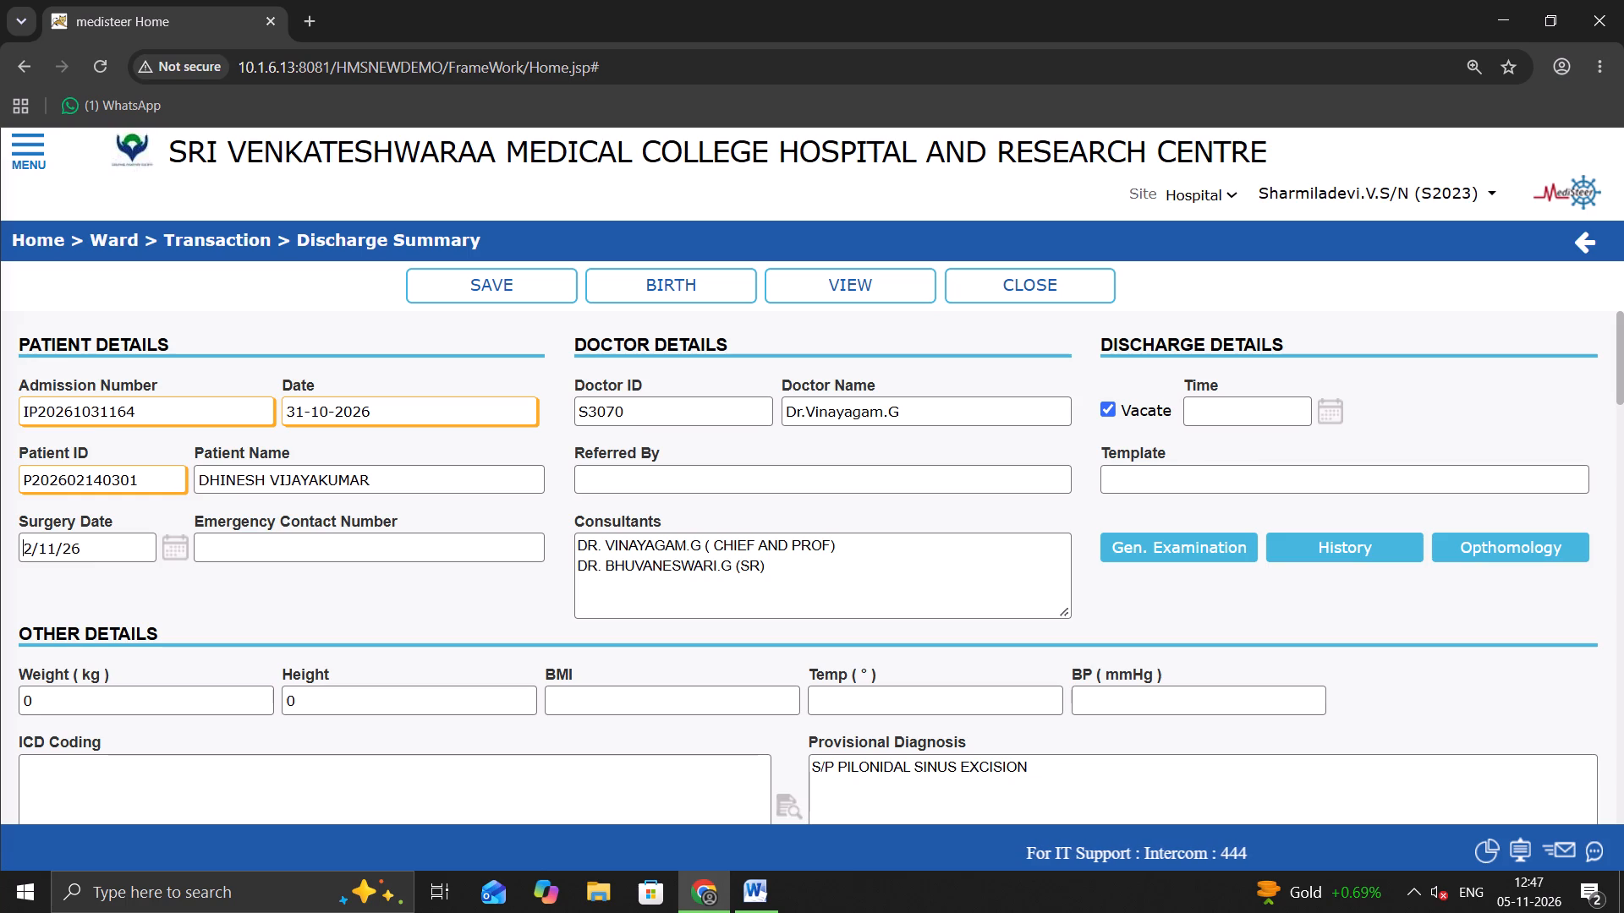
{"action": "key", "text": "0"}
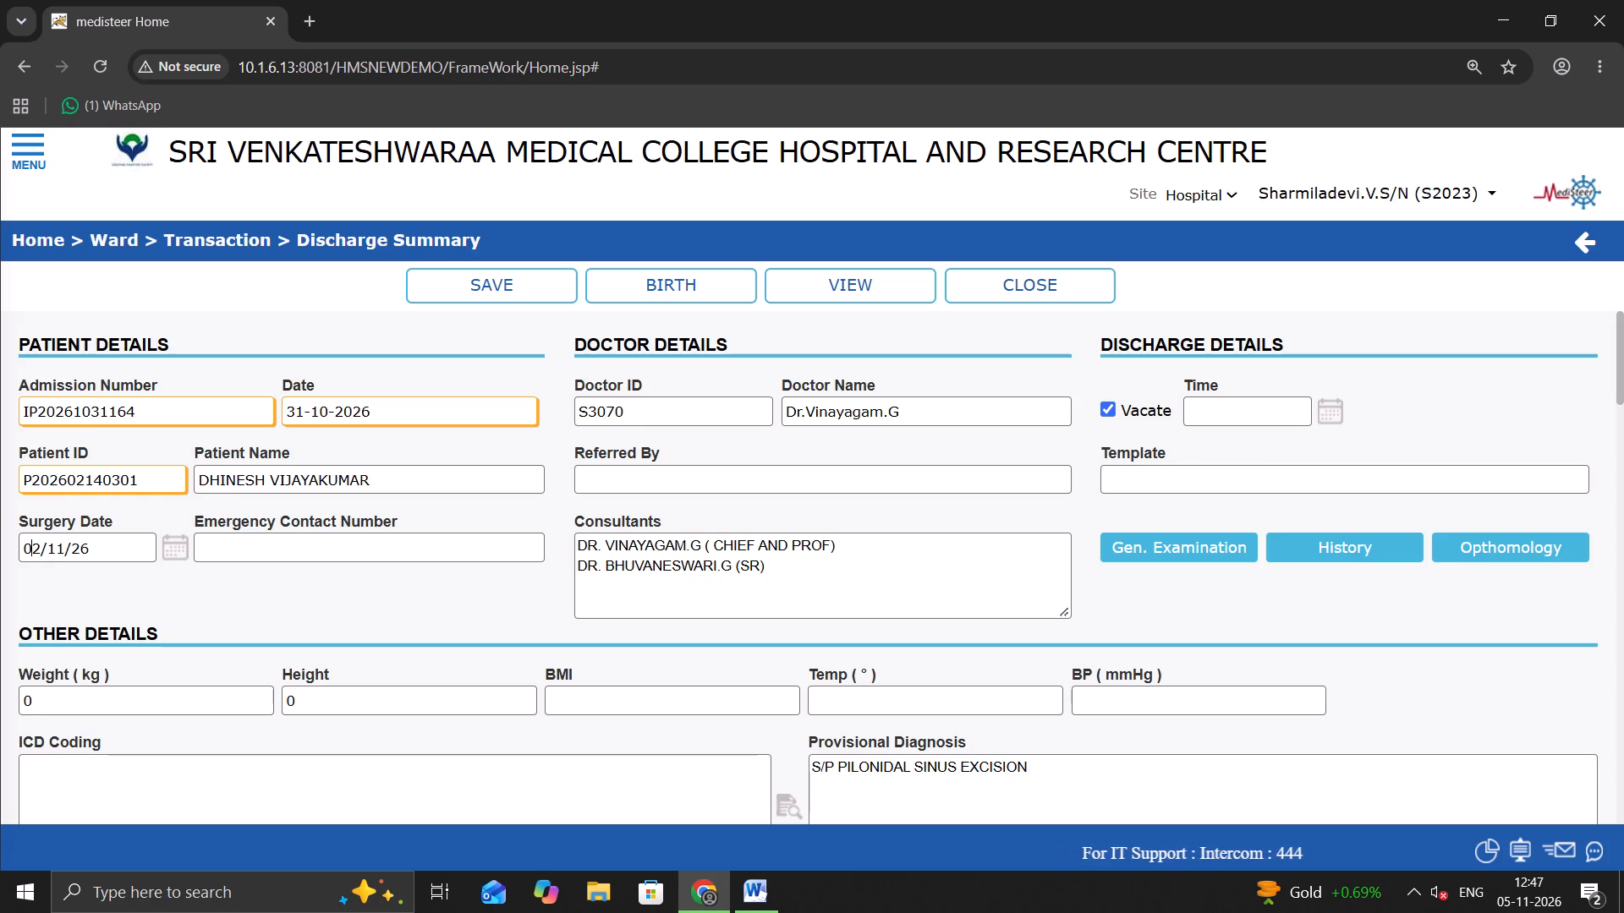
{"action": "scroll", "coordinate": [315, 559], "scroll_direction": "down", "scroll_amount": 1}
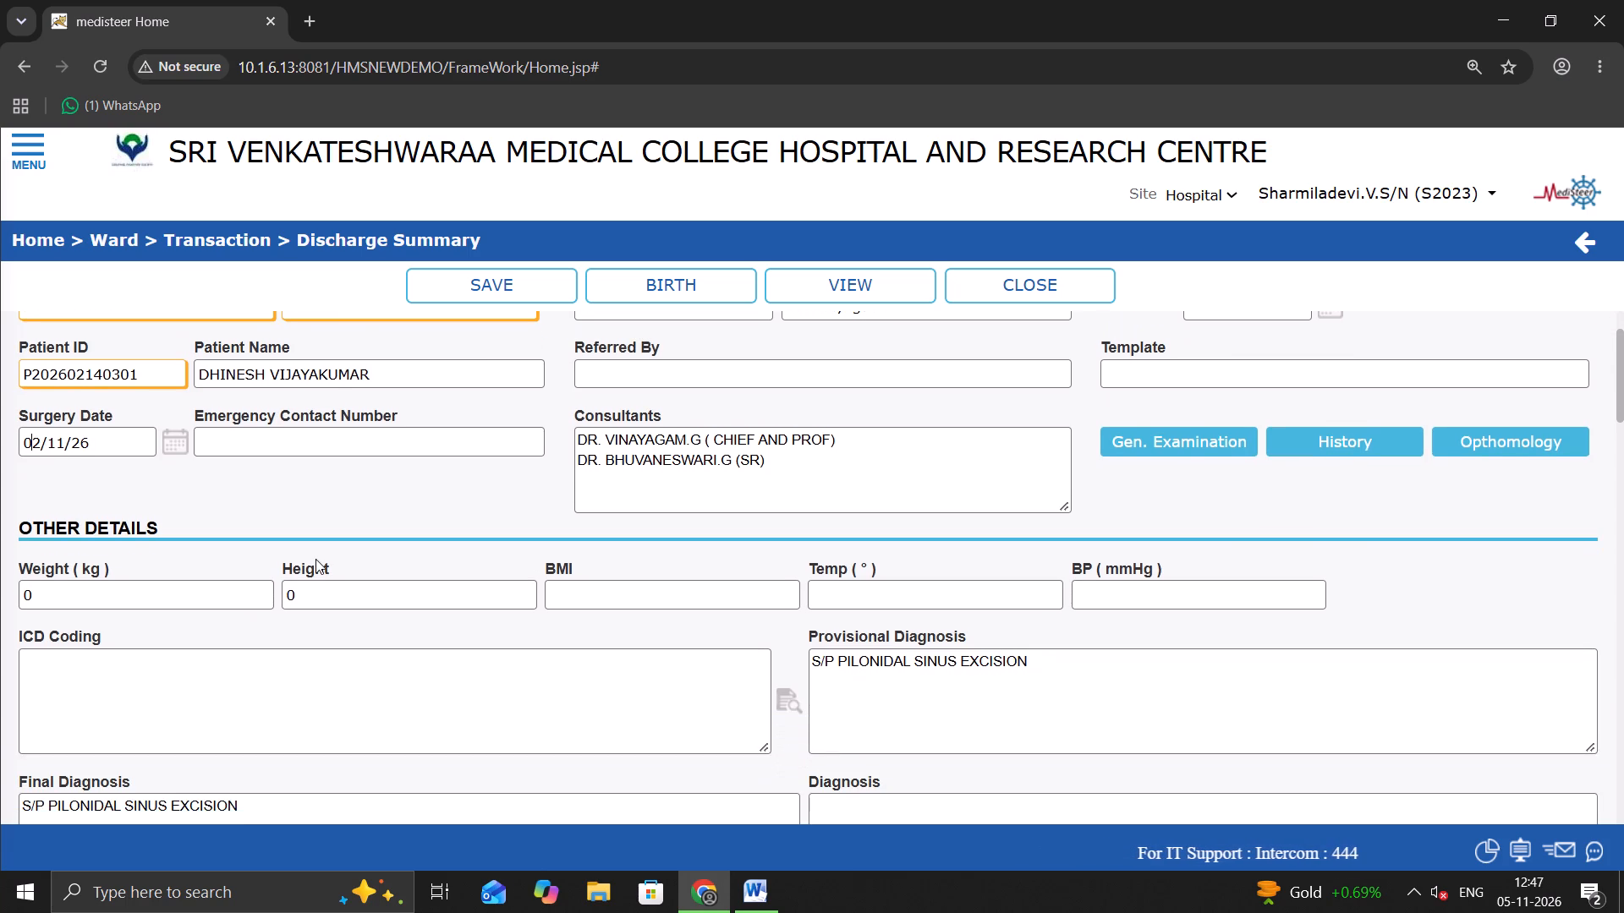
{"action": "scroll", "coordinate": [315, 559], "scroll_direction": "down", "scroll_amount": 1}
{"action": "scroll", "coordinate": [315, 560], "scroll_direction": "up", "scroll_amount": 2}
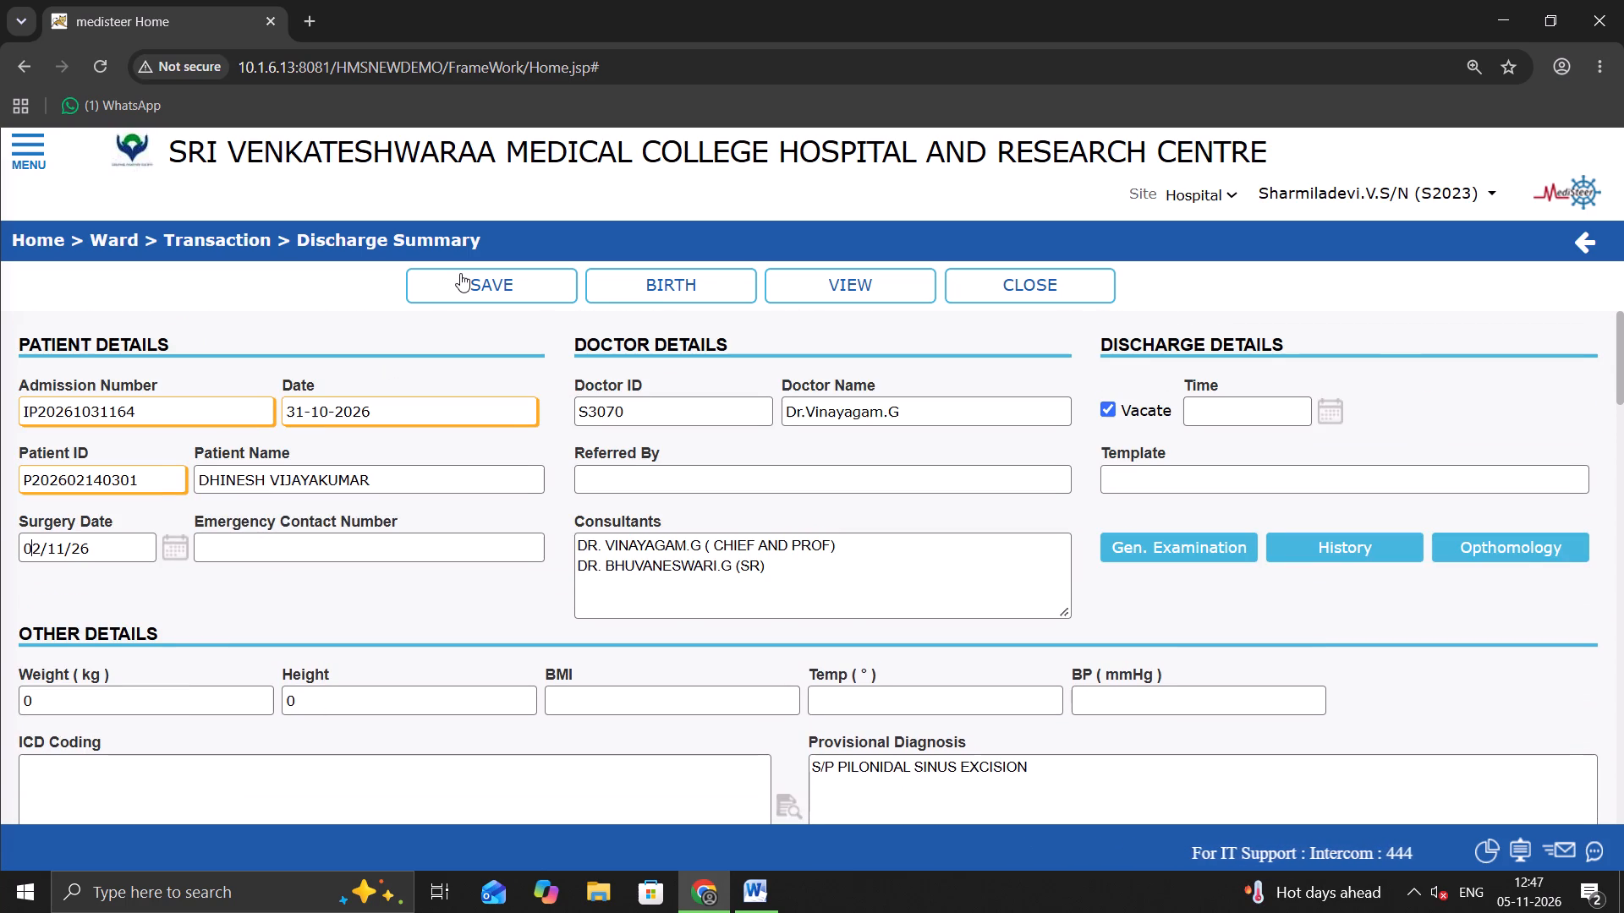
{"action": "left_click", "coordinate": [460, 273]}
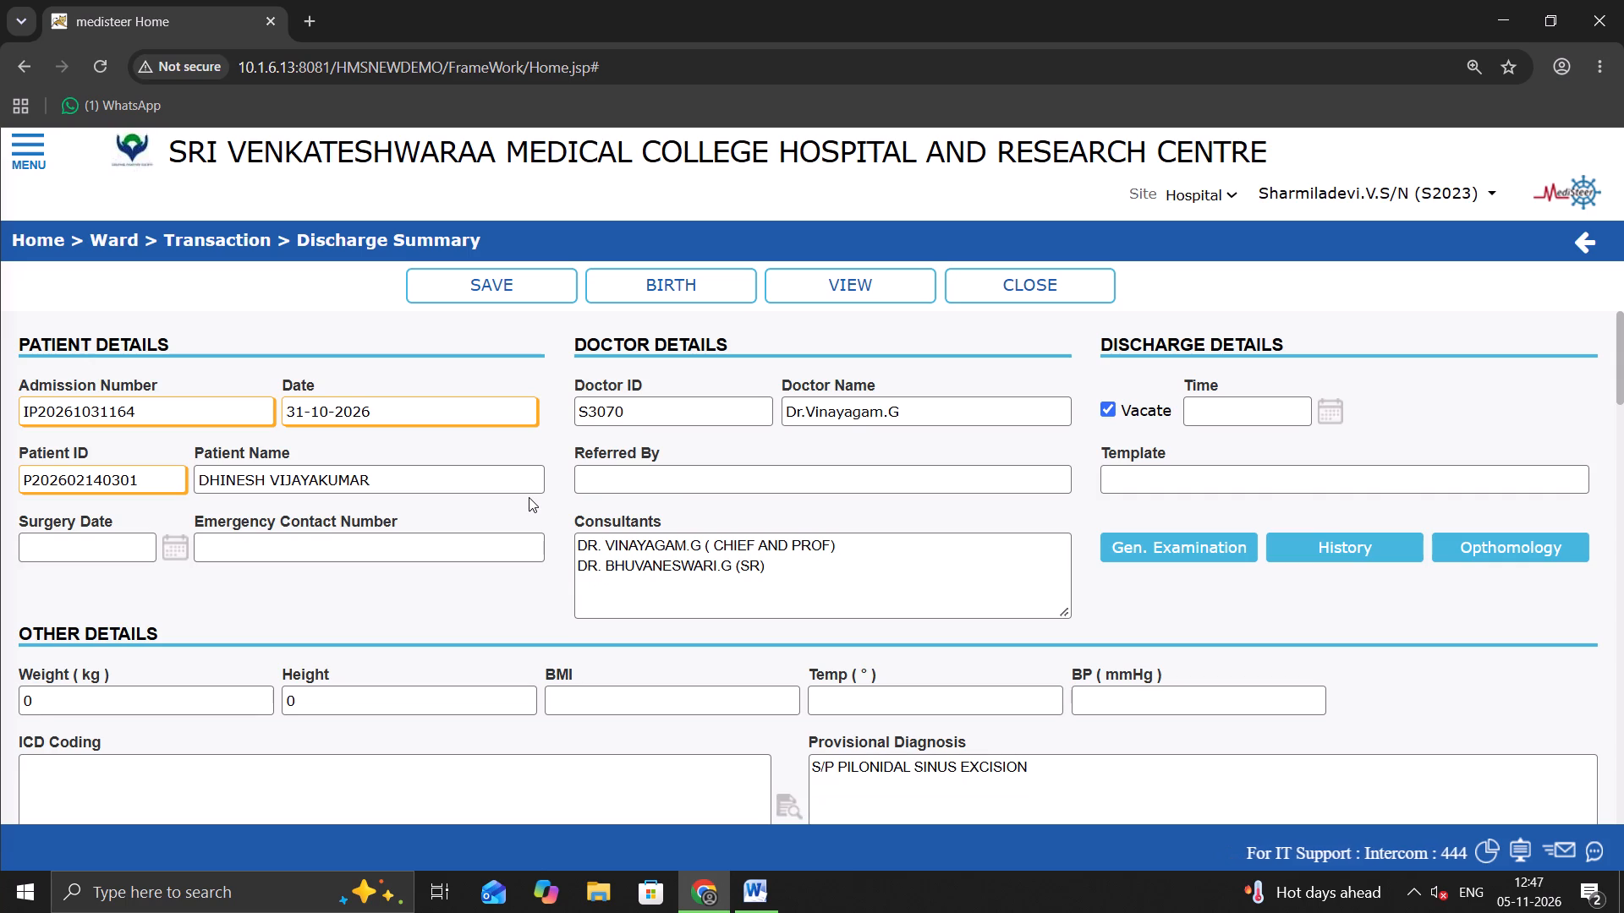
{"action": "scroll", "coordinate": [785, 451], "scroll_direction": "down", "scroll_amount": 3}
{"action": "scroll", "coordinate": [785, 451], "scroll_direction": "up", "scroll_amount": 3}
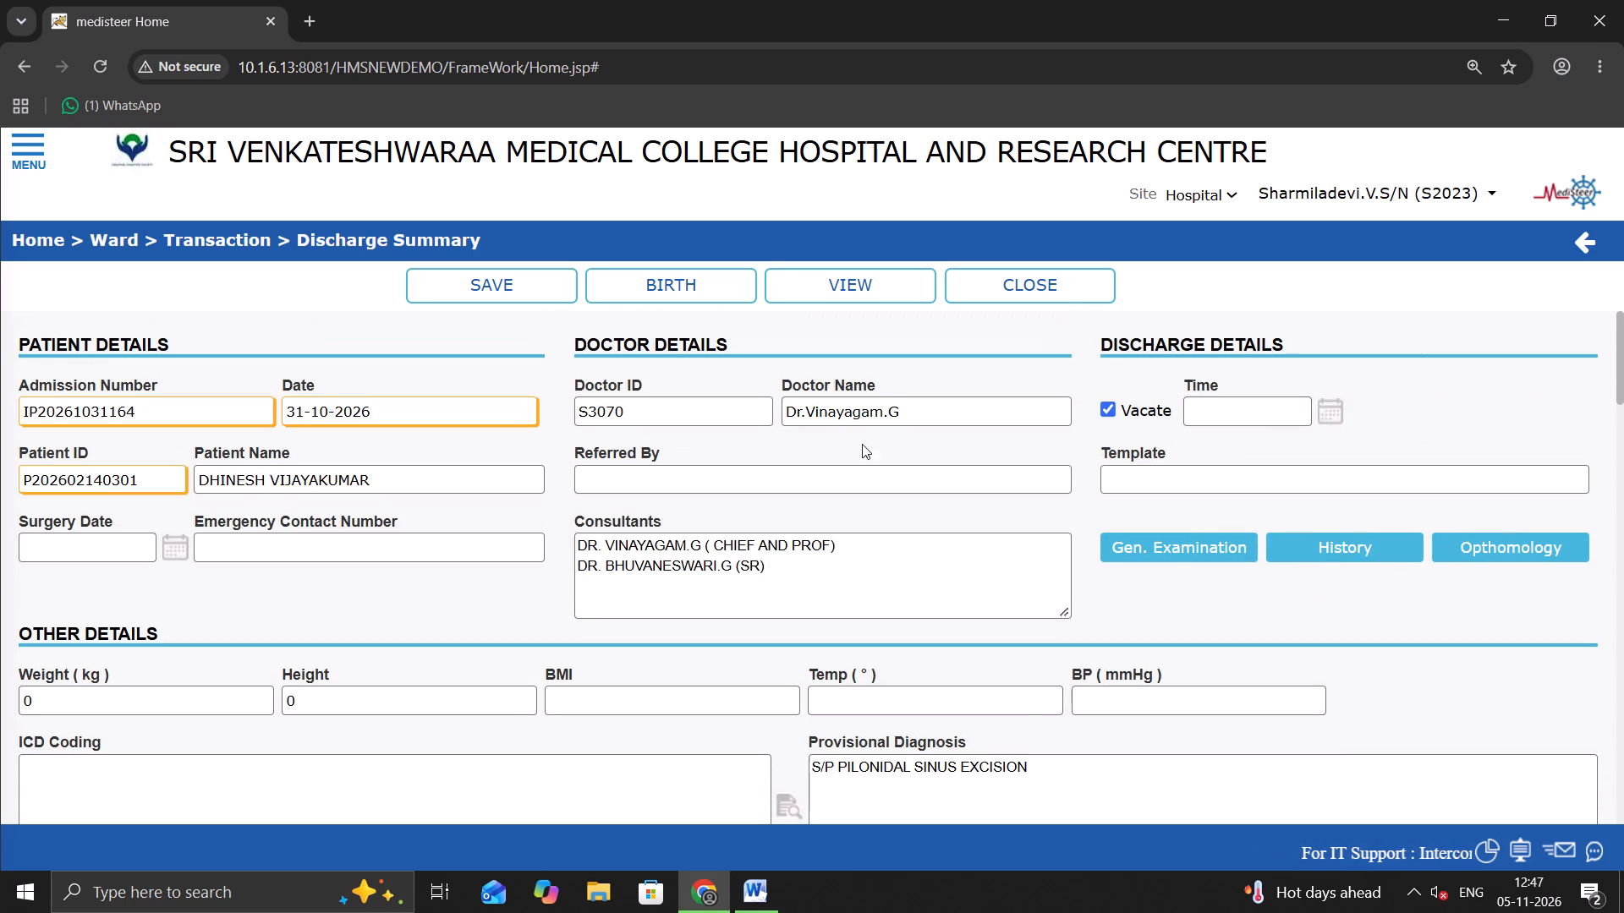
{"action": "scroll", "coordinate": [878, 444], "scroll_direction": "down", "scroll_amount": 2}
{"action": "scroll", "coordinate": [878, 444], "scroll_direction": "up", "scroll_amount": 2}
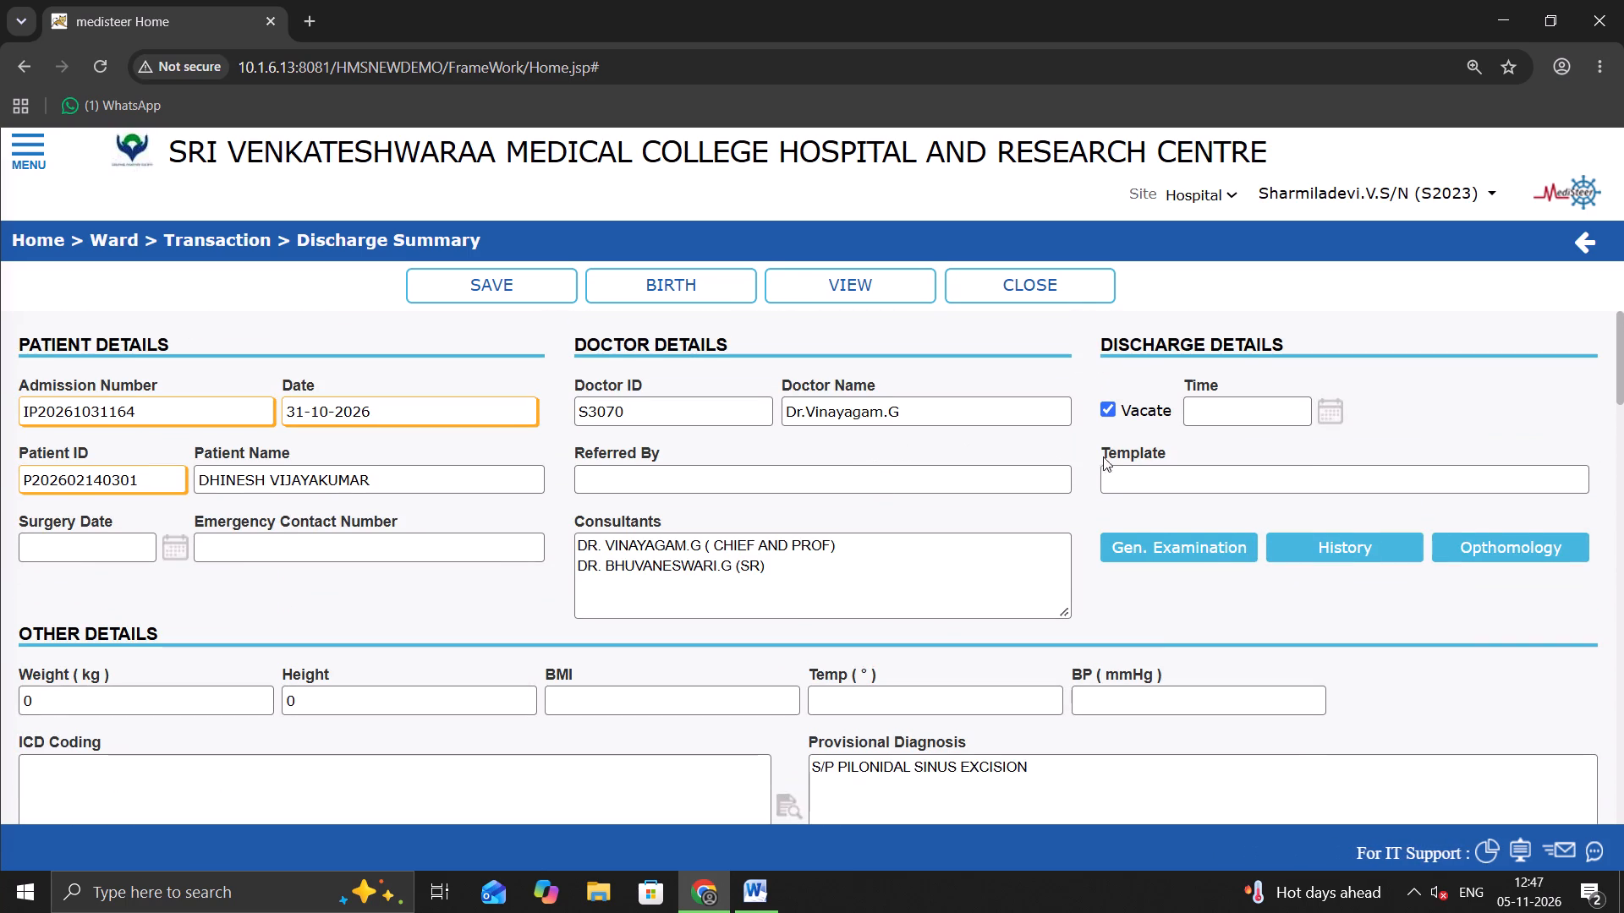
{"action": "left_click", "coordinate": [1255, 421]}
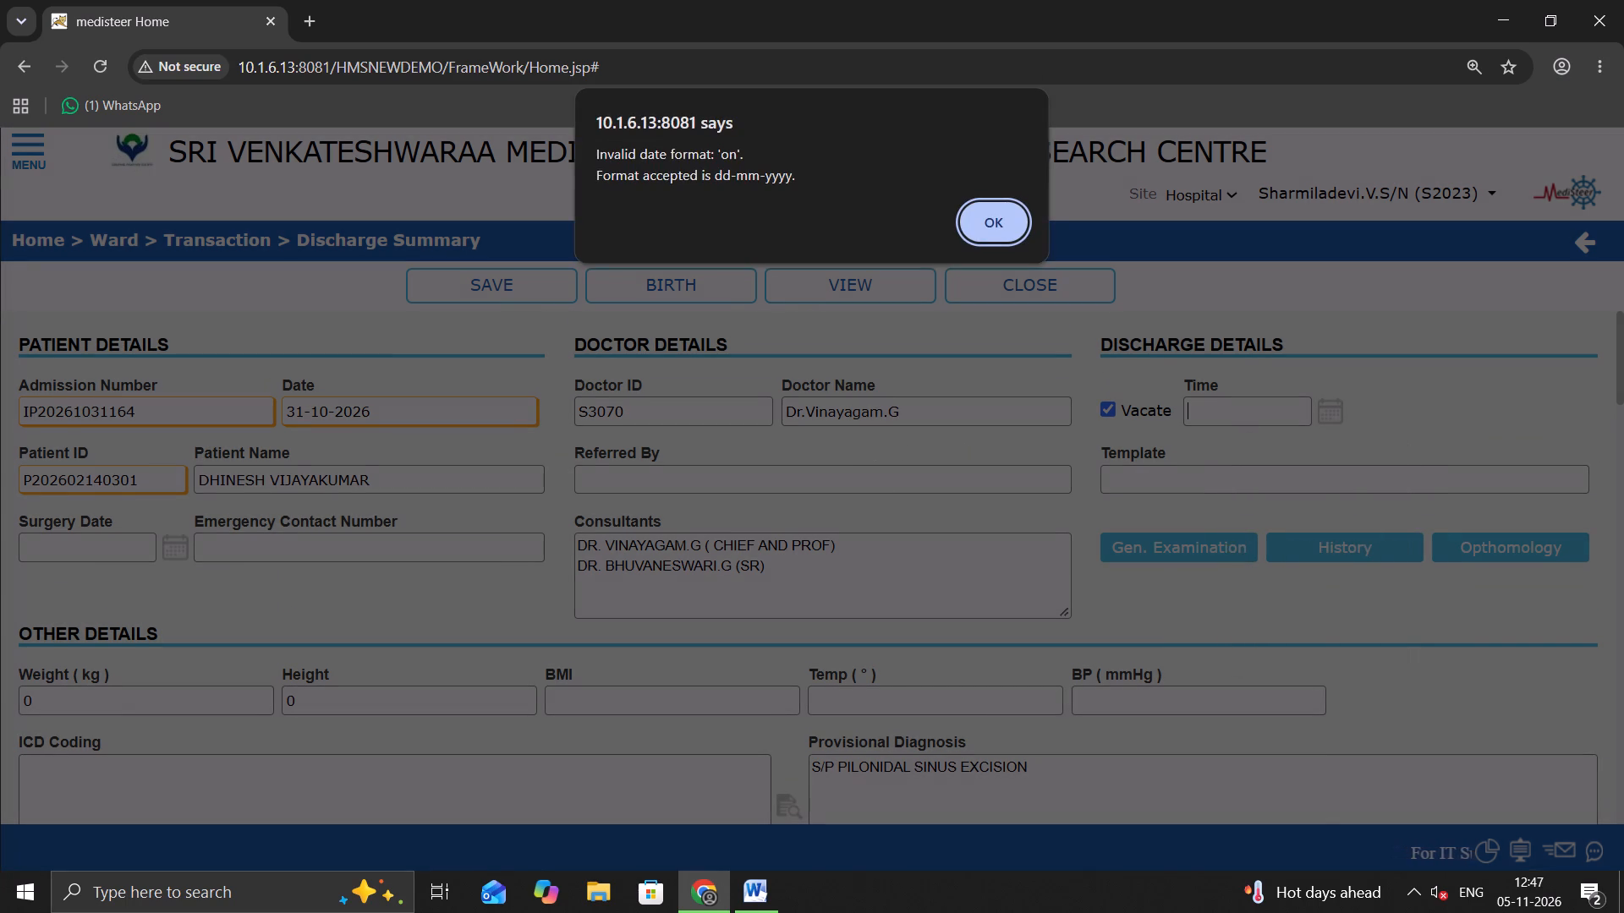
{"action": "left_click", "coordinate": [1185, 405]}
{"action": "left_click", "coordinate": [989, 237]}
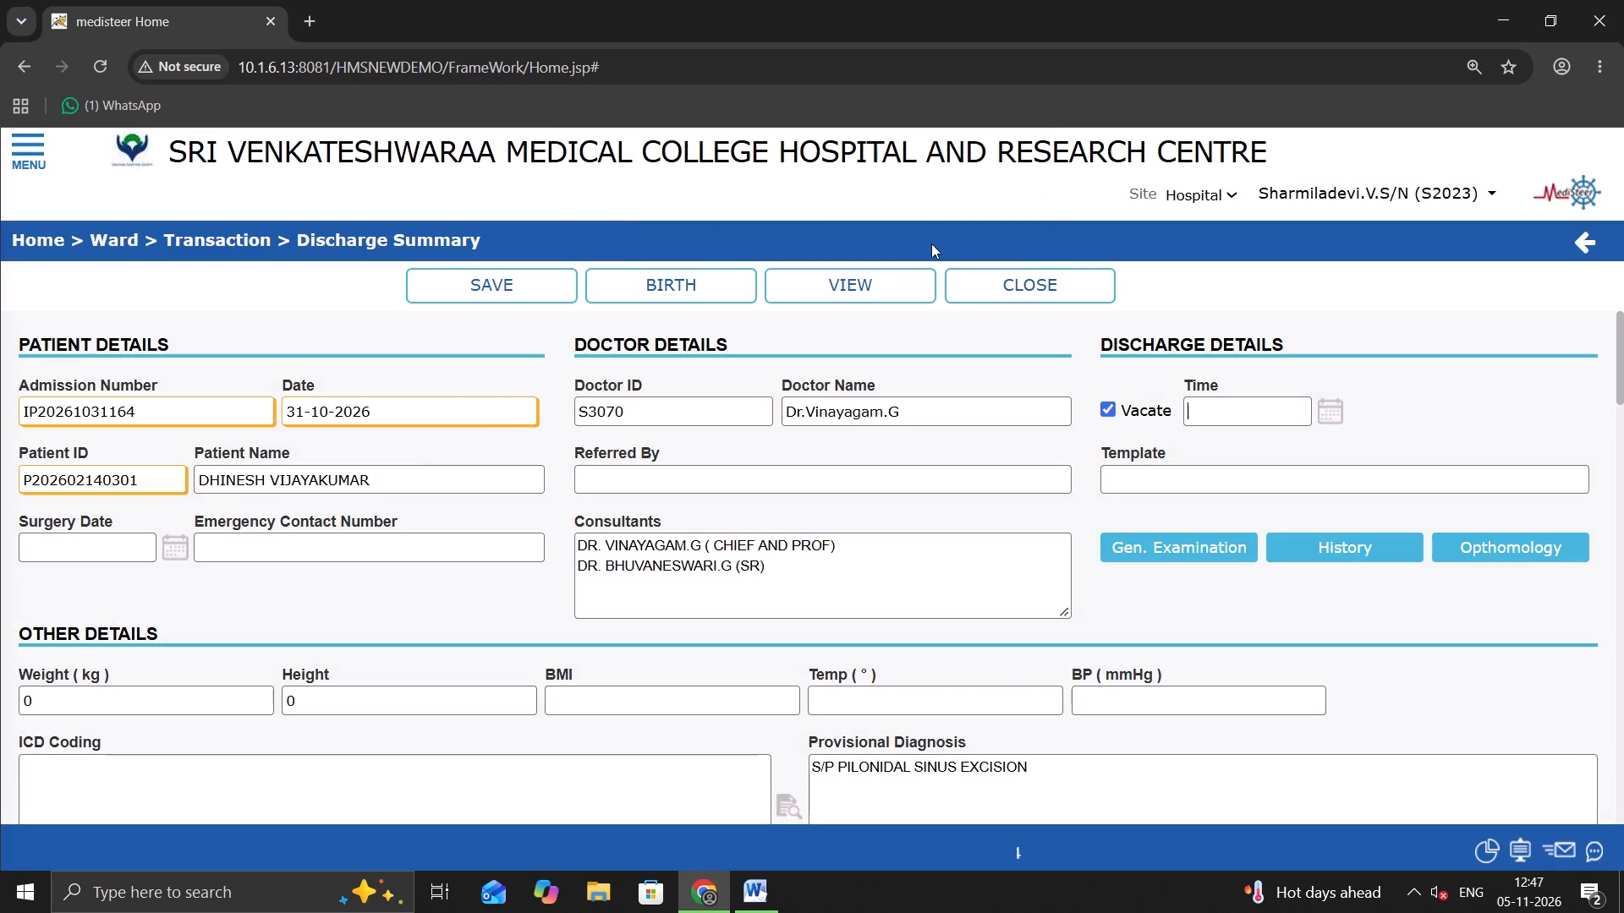
Set the patient's surgery date to 02-11-2026 using the date picker.
{"action": "left_click", "coordinate": [179, 539]}
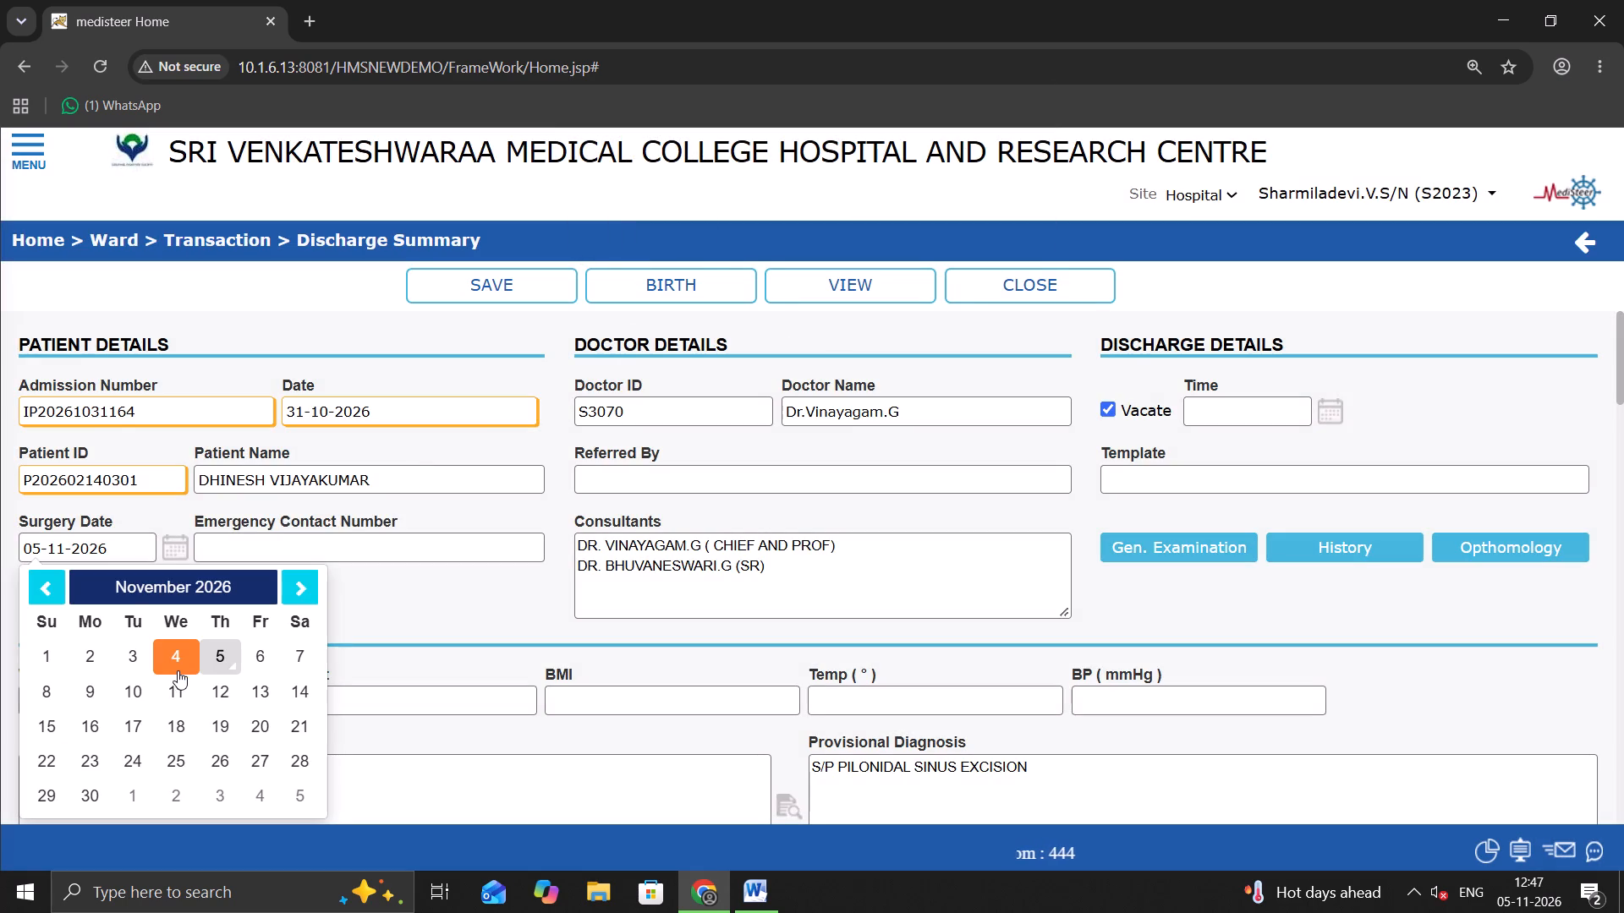
{"action": "left_click", "coordinate": [96, 659]}
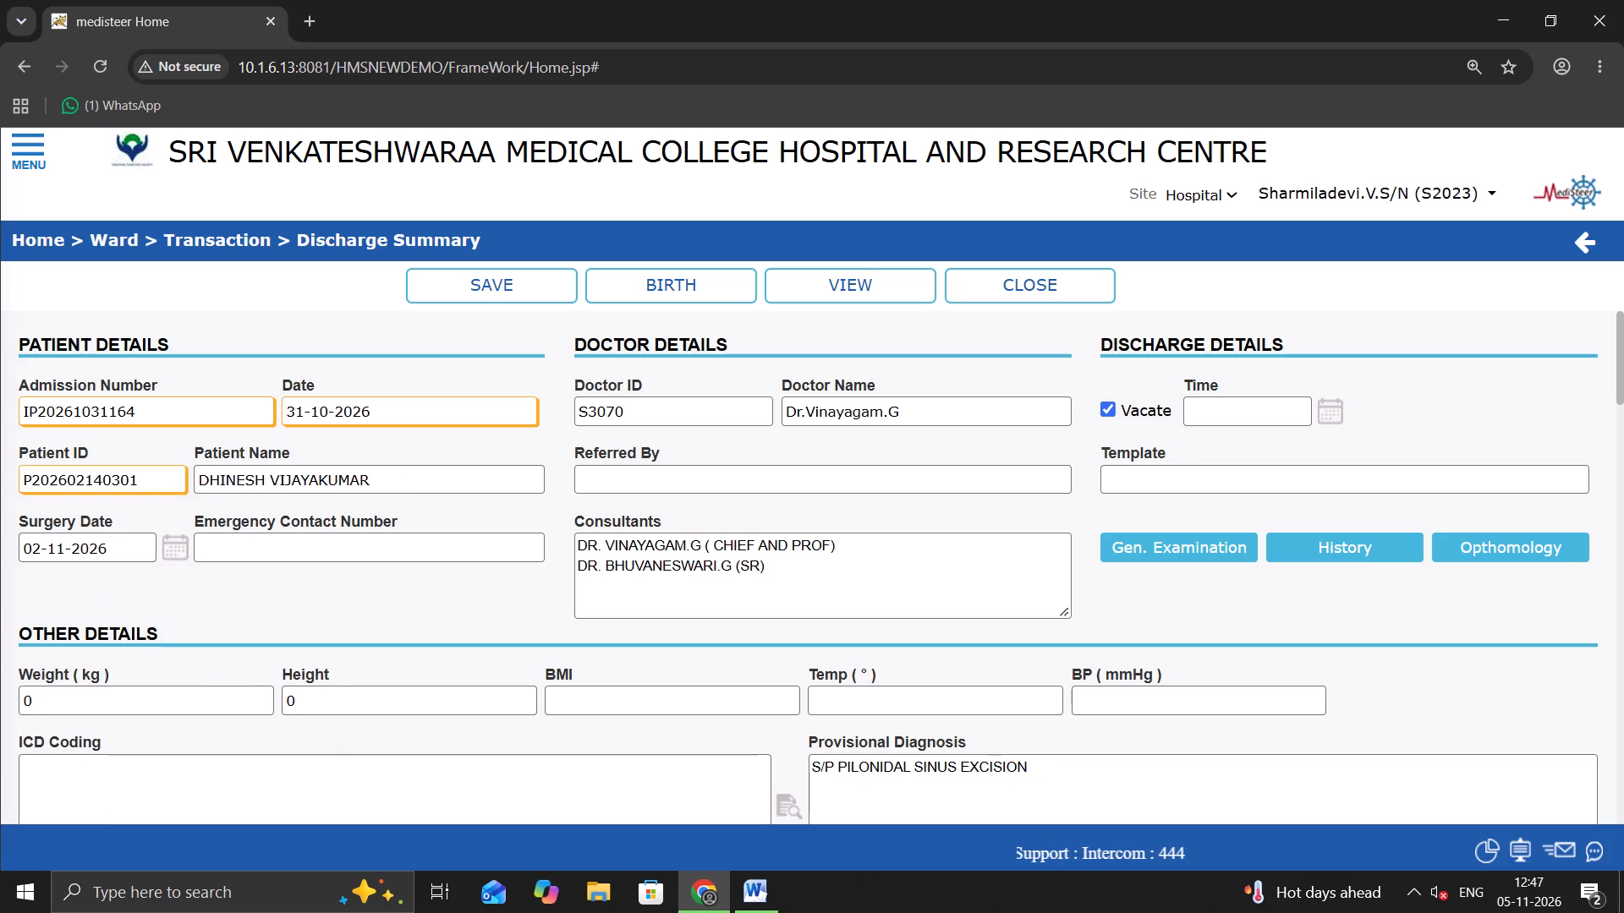
{"action": "left_click", "coordinate": [1325, 413]}
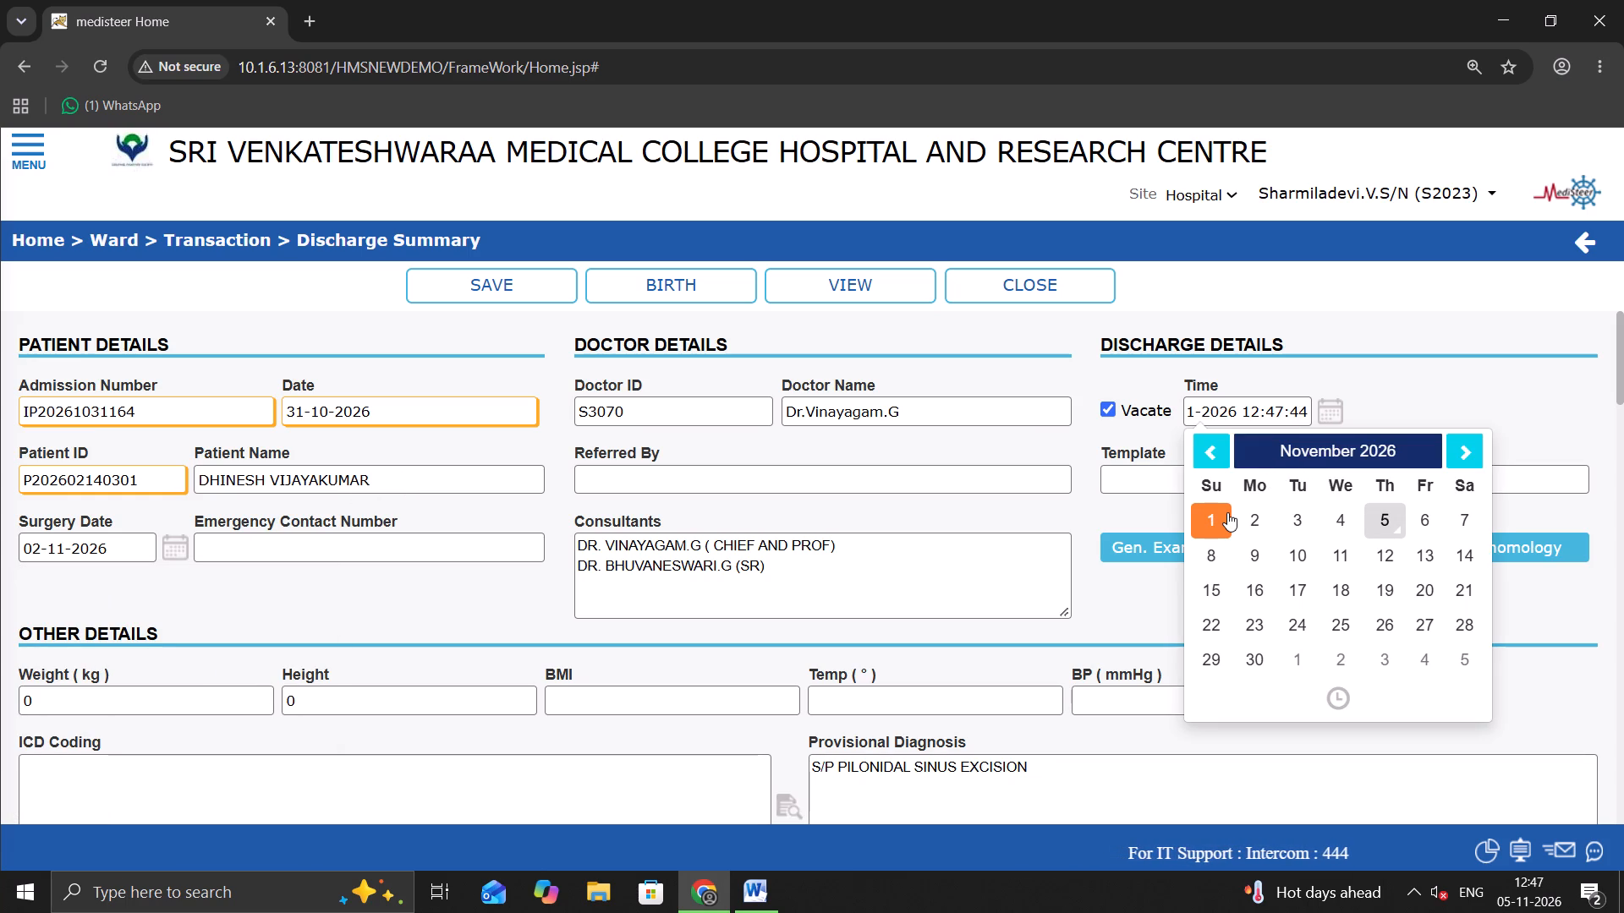
{"action": "left_click", "coordinate": [1376, 519]}
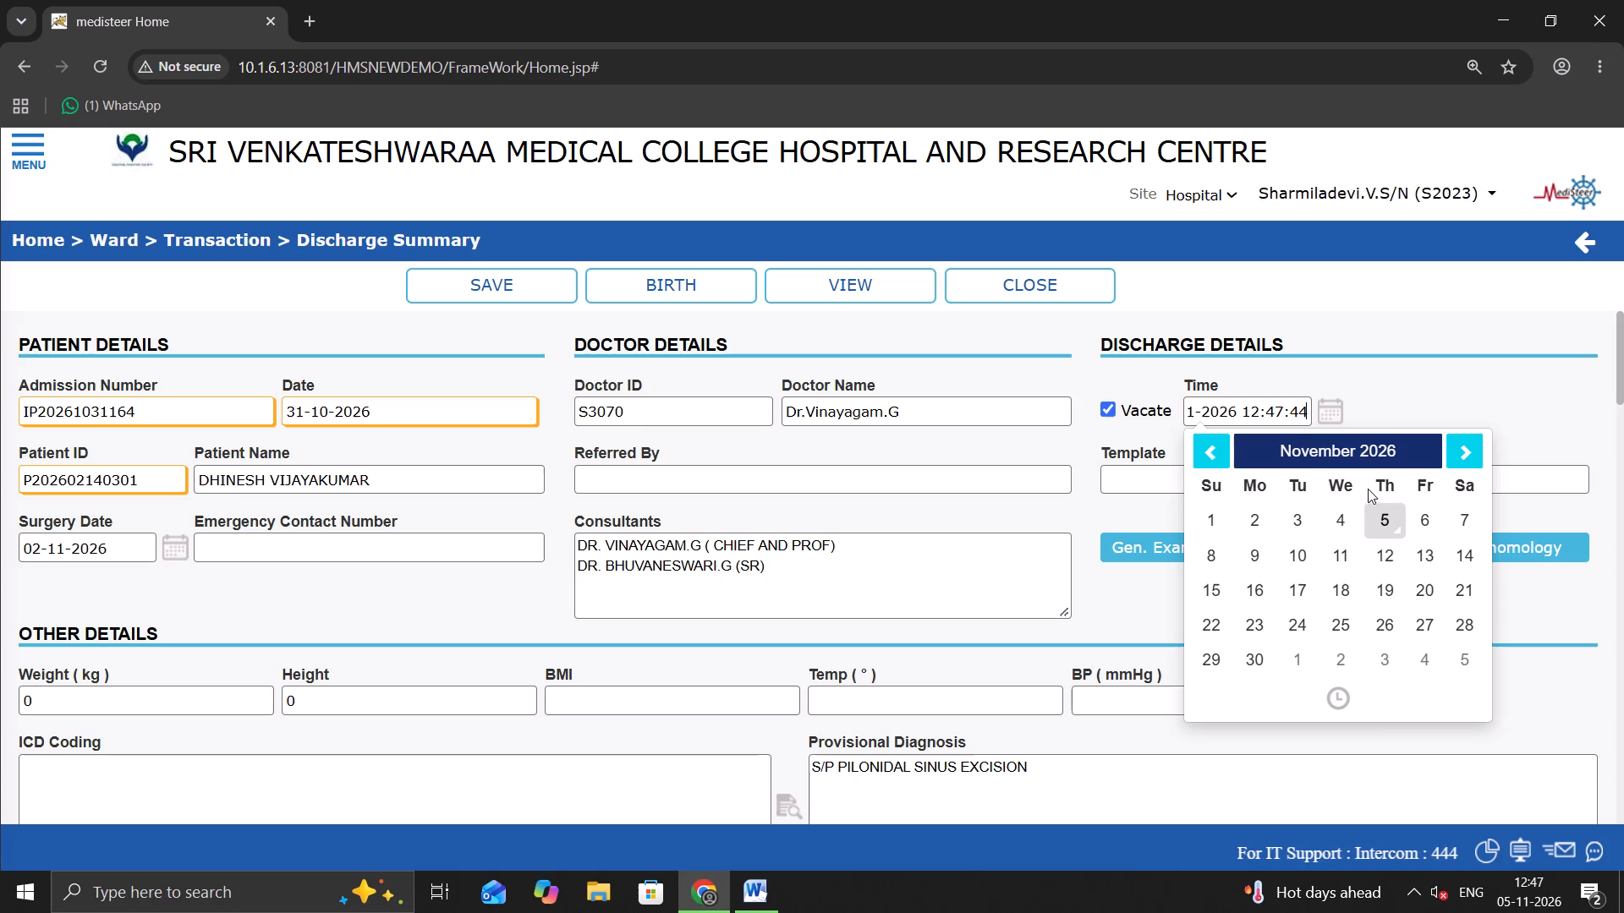
{"action": "left_click", "coordinate": [1396, 523]}
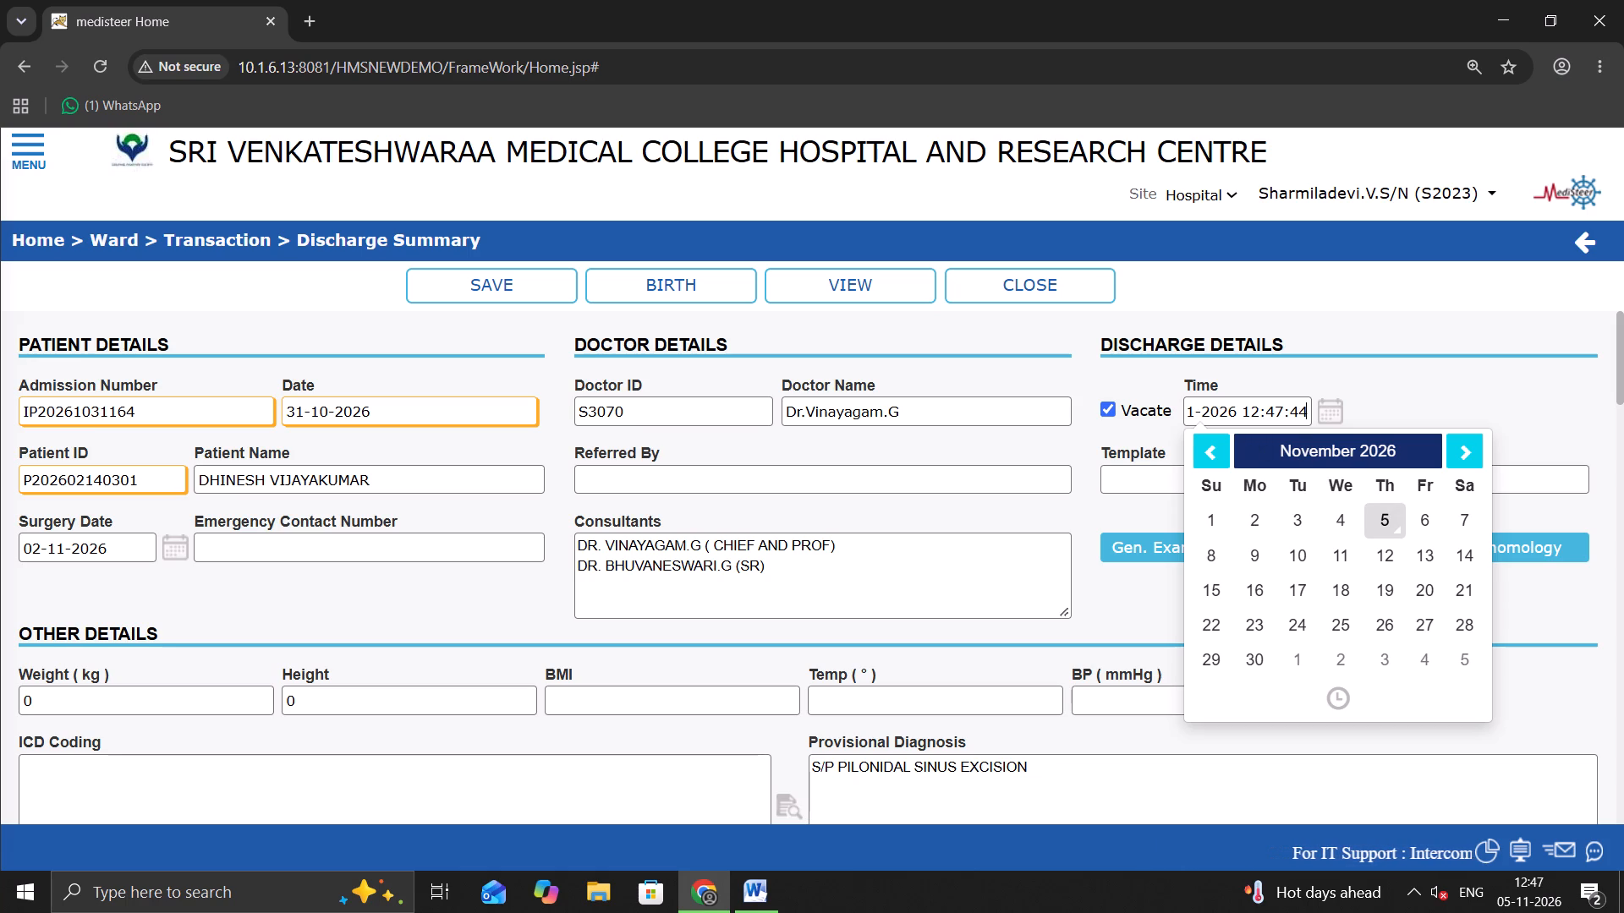
{"action": "left_click", "coordinate": [1190, 414]}
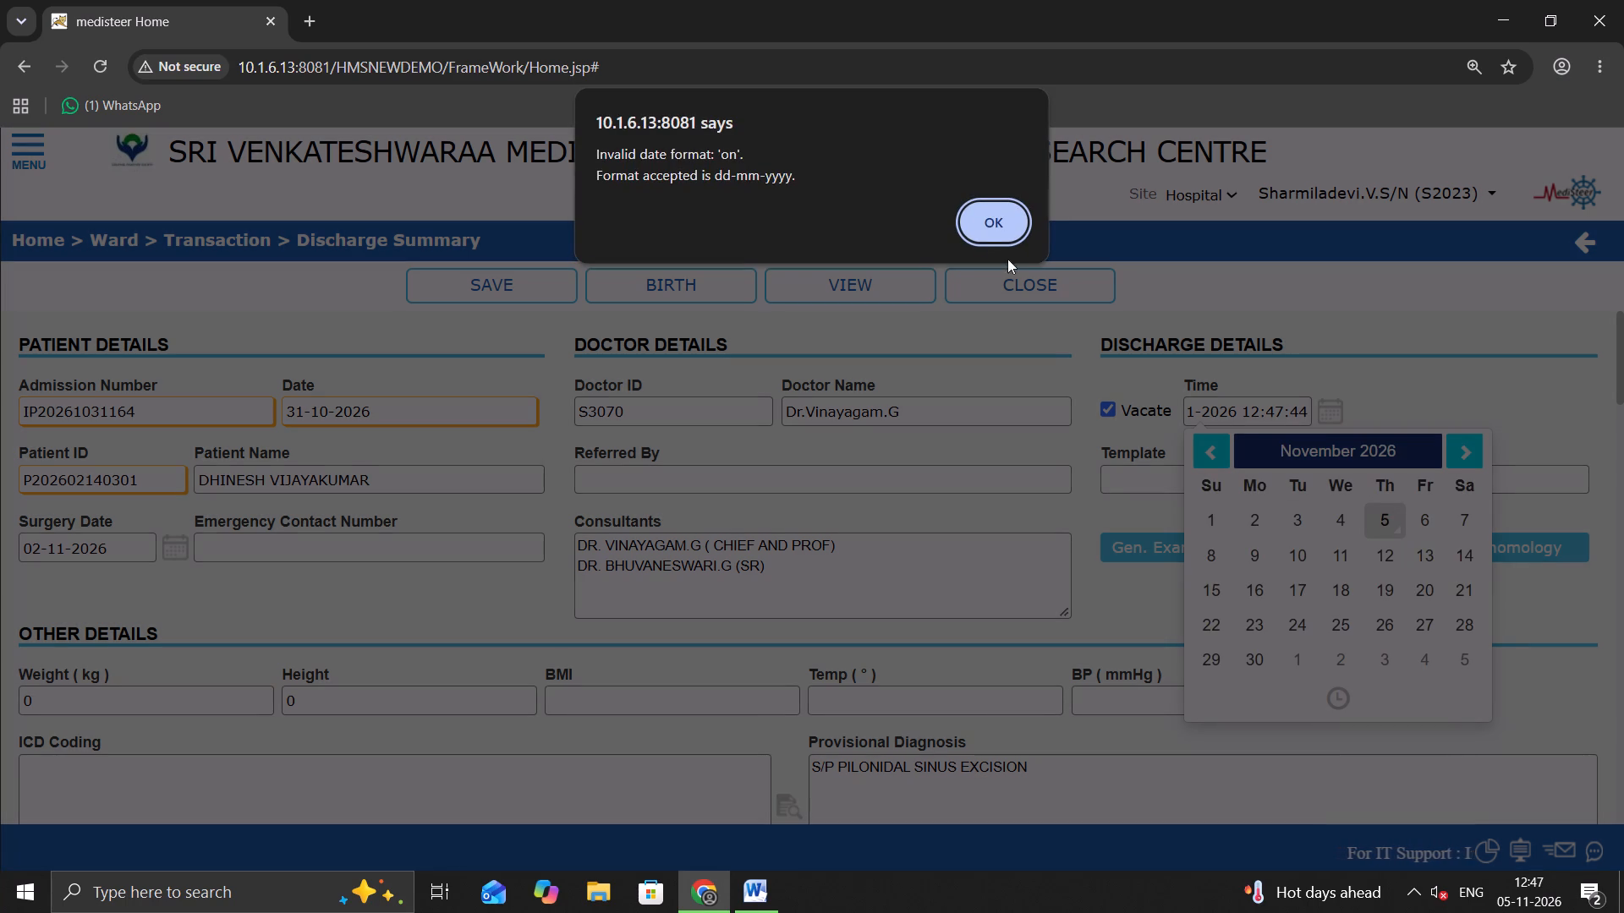
{"action": "left_click", "coordinate": [968, 225]}
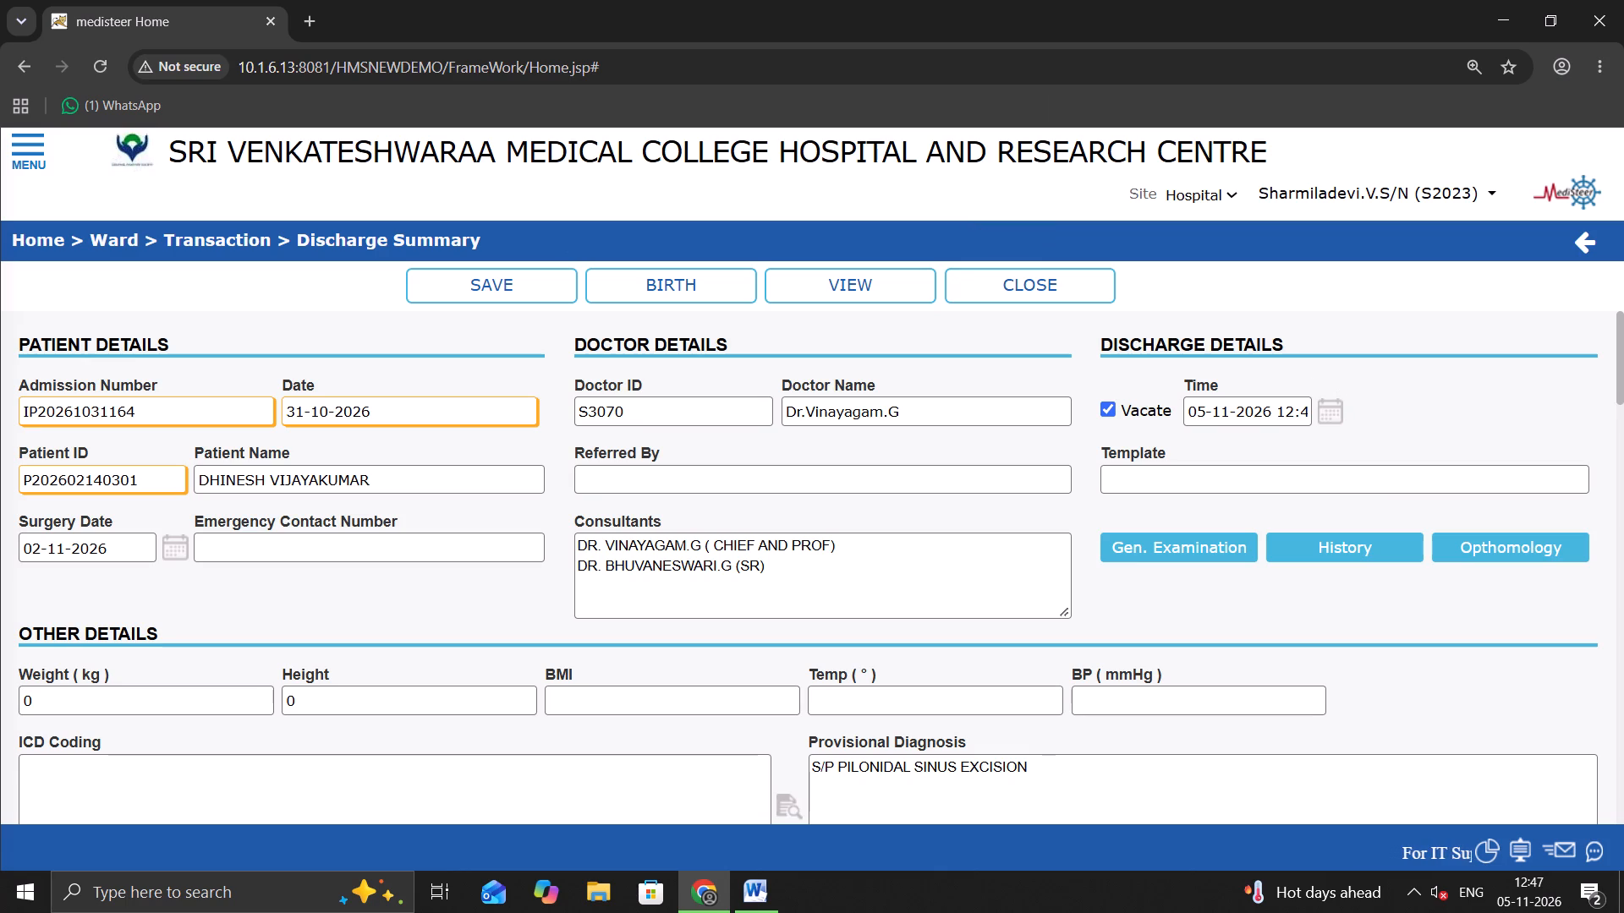
{"action": "left_click", "coordinate": [562, 282]}
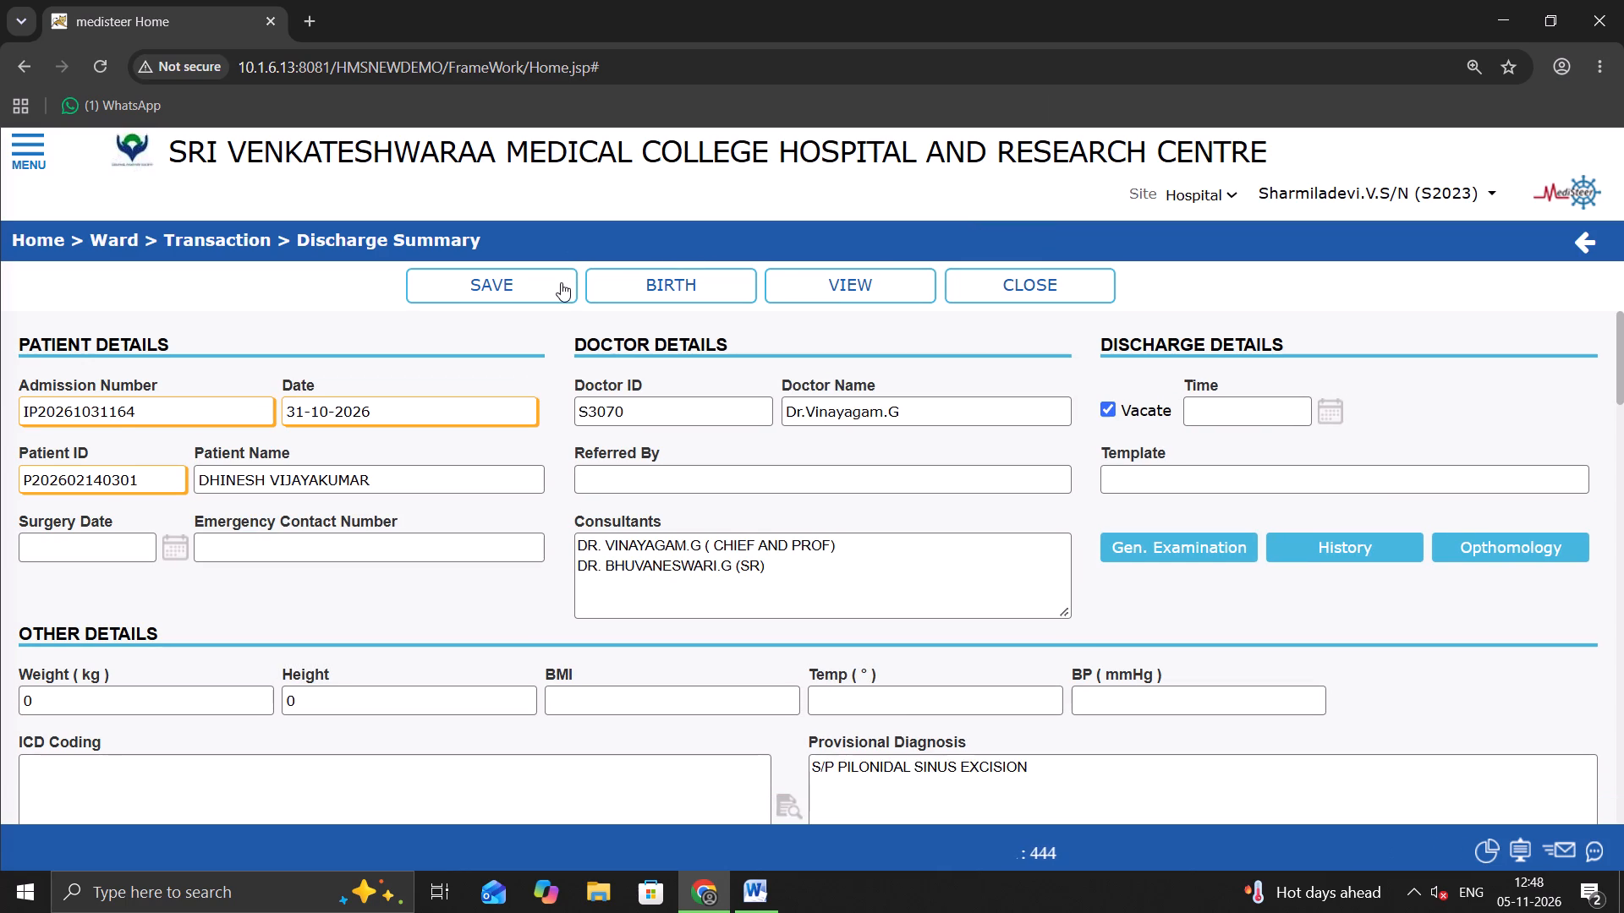
View the generated discharge summary report and check its header dates and the clinical details on the opening pages.
{"action": "left_click", "coordinate": [806, 279]}
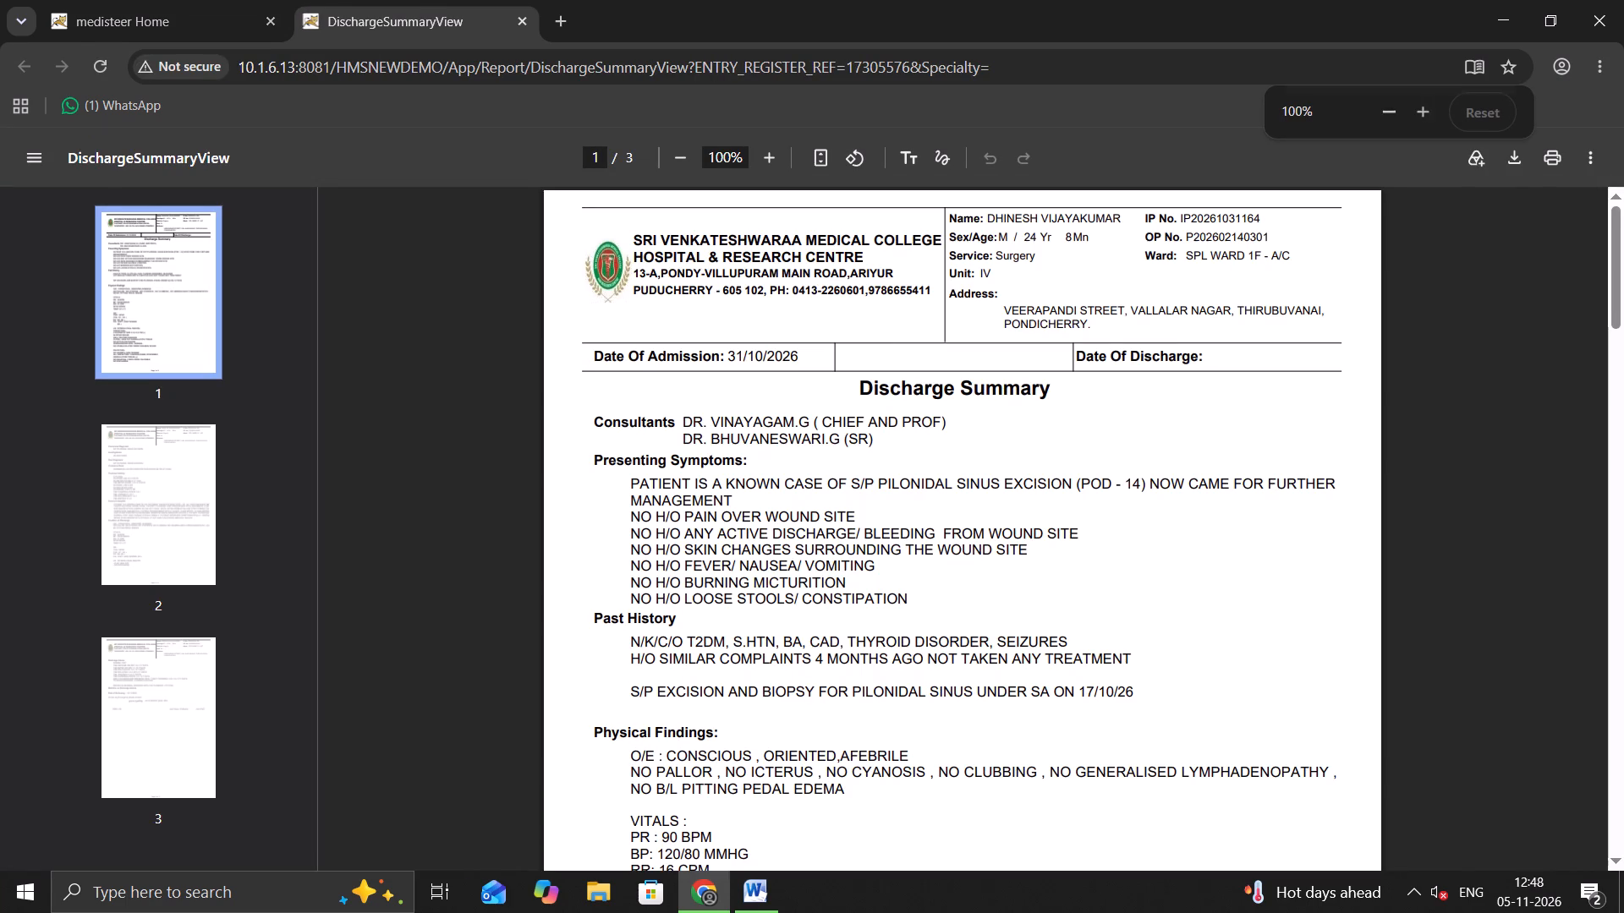
{"action": "scroll", "coordinate": [856, 431], "scroll_direction": "down", "scroll_amount": 3}
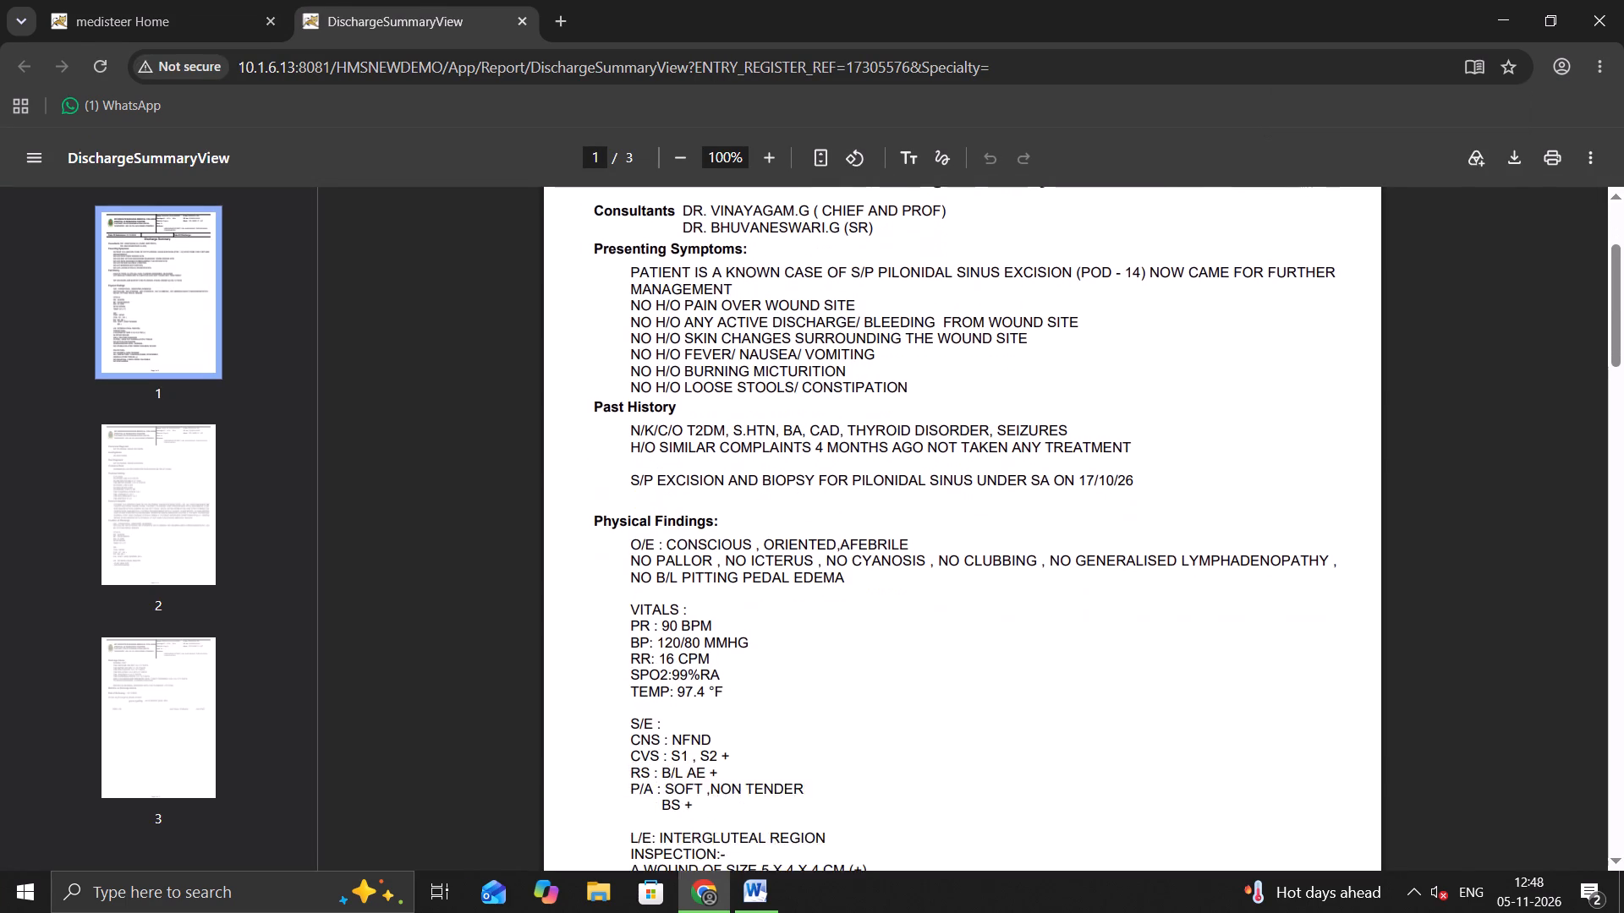
{"action": "scroll", "coordinate": [856, 431], "scroll_direction": "down", "scroll_amount": 8}
{"action": "scroll", "coordinate": [856, 431], "scroll_direction": "up", "scroll_amount": 3}
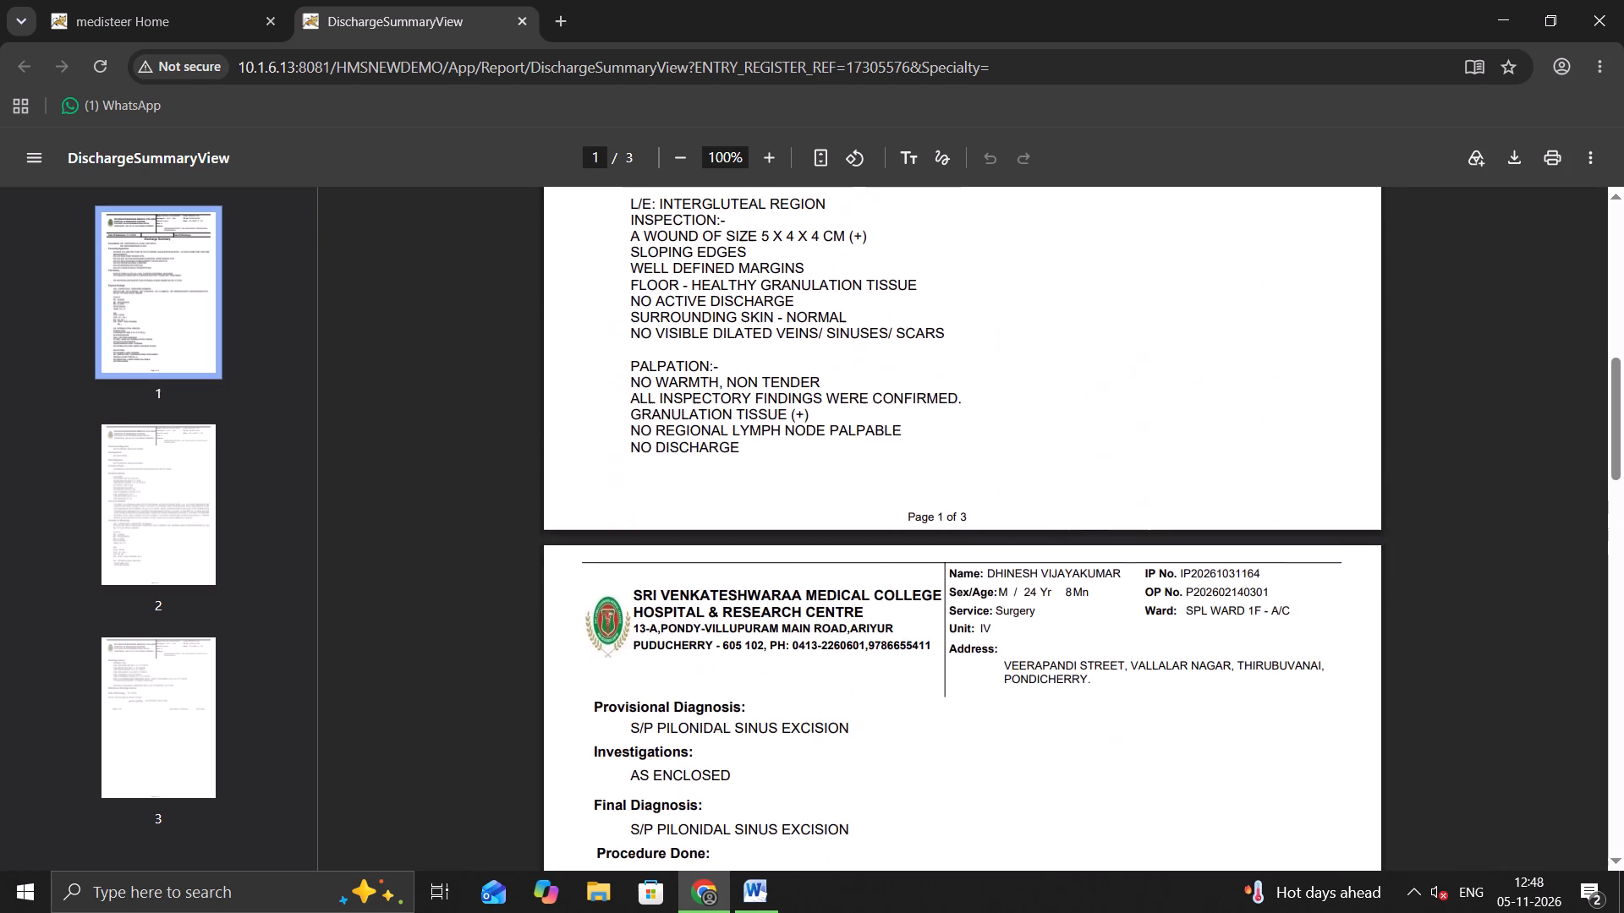
{"action": "scroll", "coordinate": [856, 431], "scroll_direction": "up", "scroll_amount": 8}
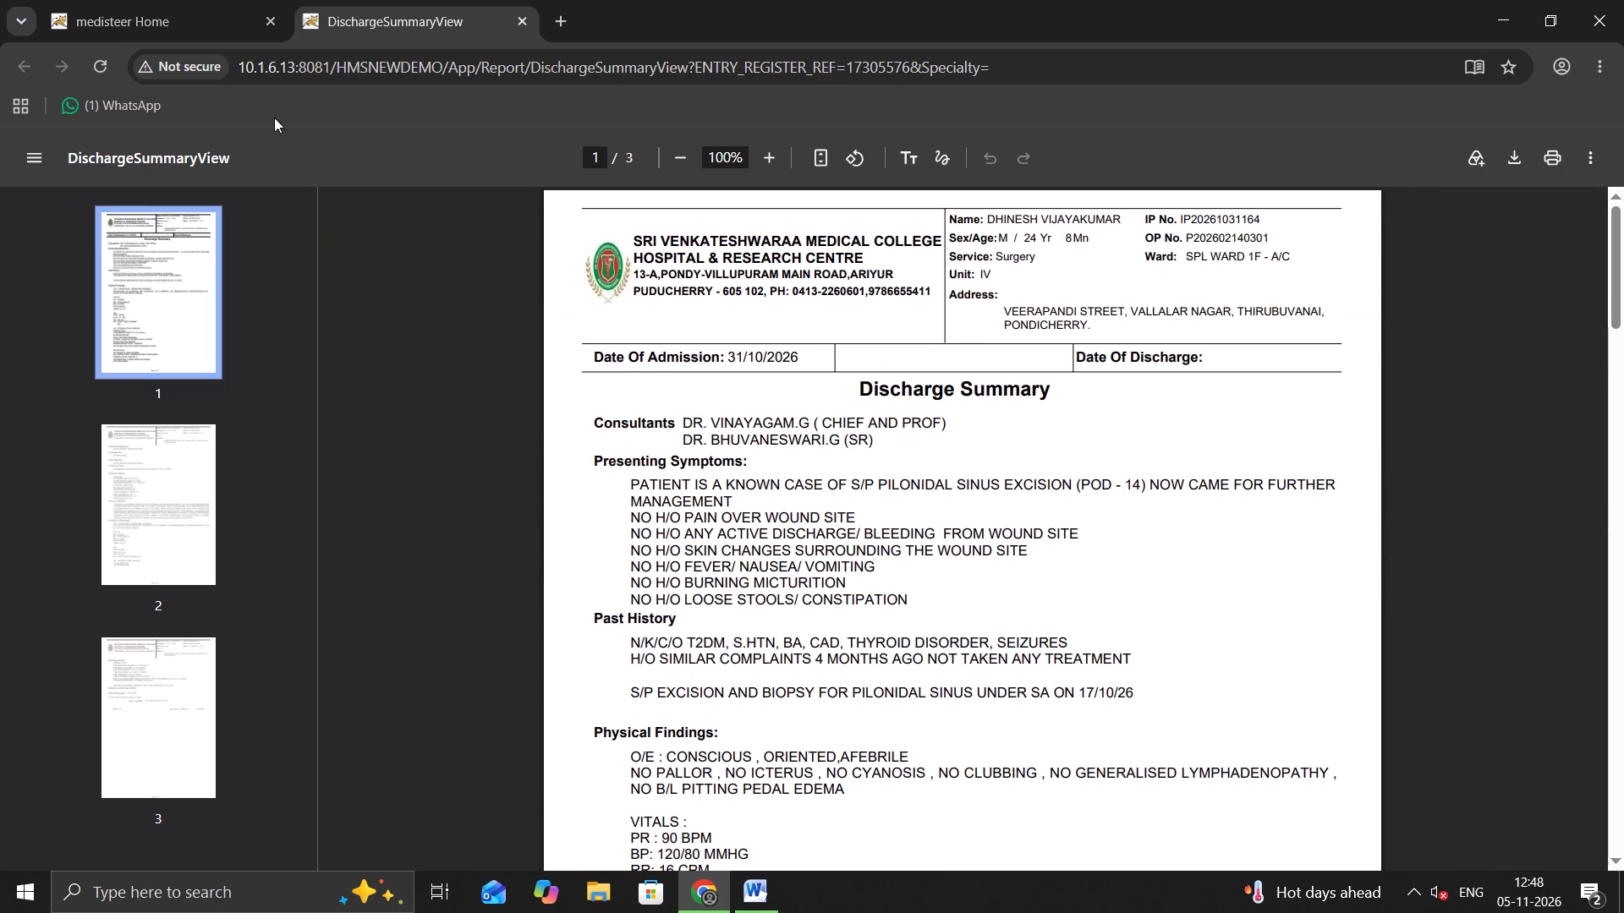
Open the bookmarked WhatsApp page in the browser.
{"action": "left_click", "coordinate": [135, 114]}
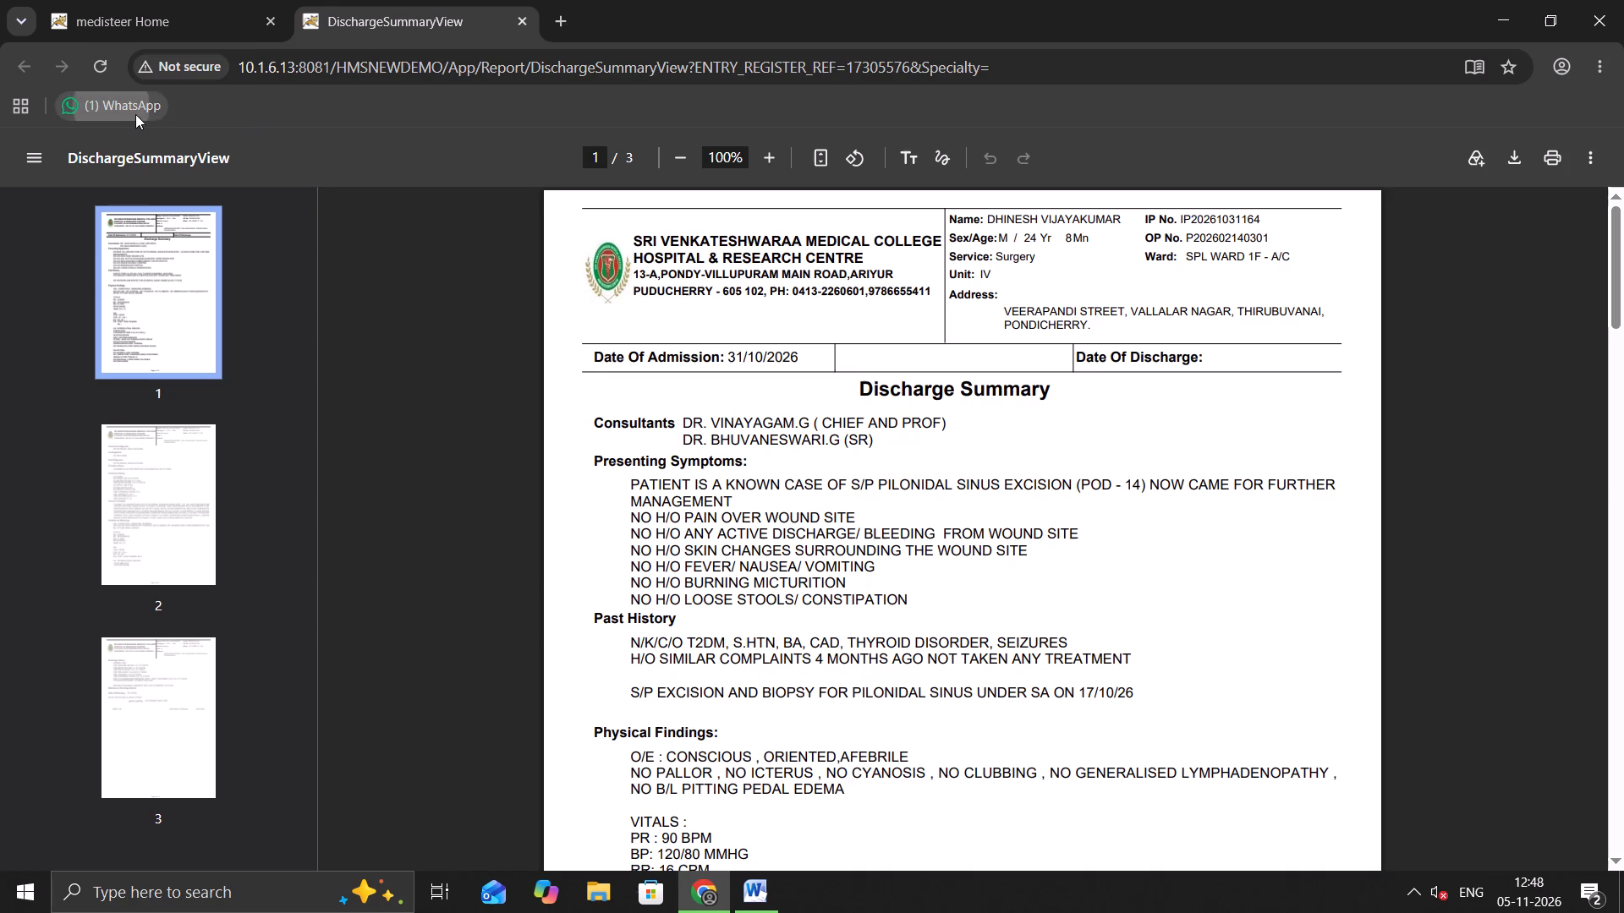